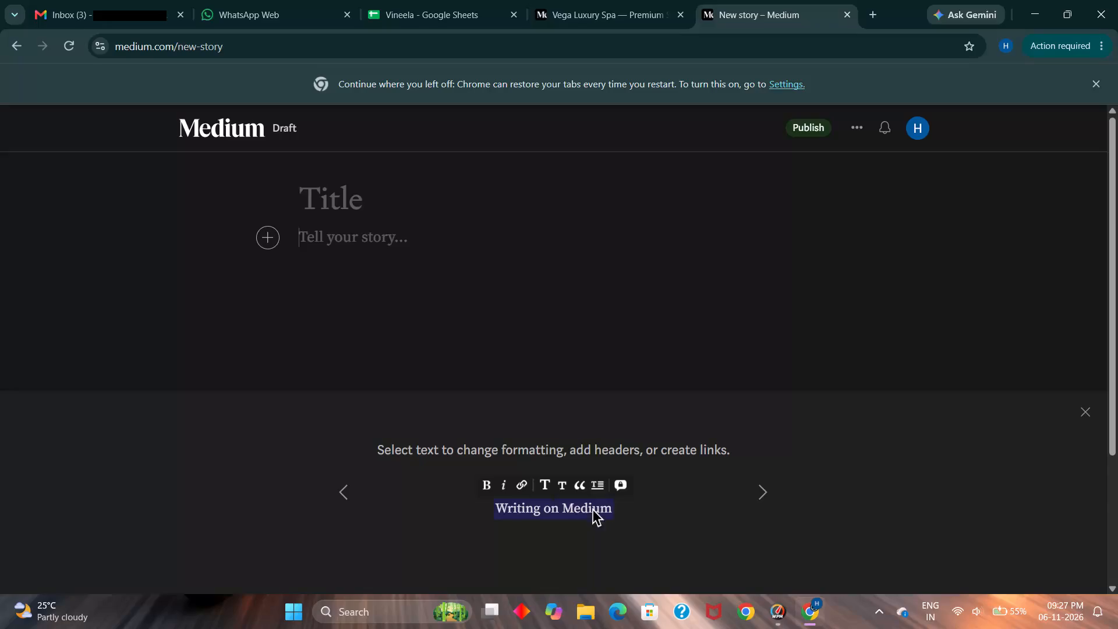
# Copy the title "Vega Luxury Spa — Premium Spa & Massage Experience" from the published story into the new draft's title.
pyautogui.click(721, 16)
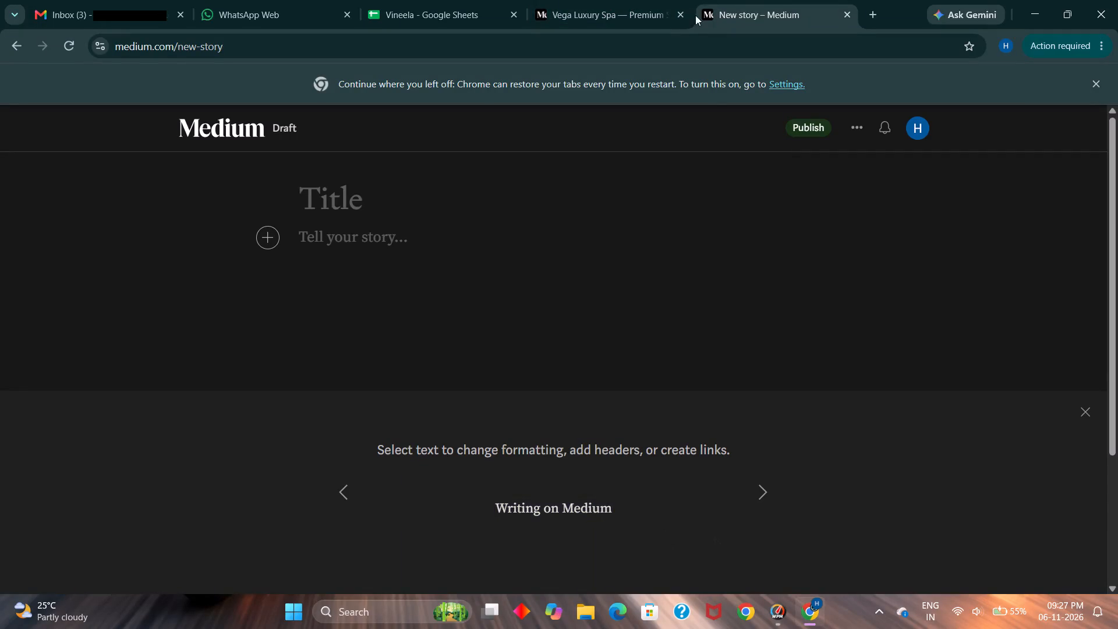
pyautogui.click(579, 10)
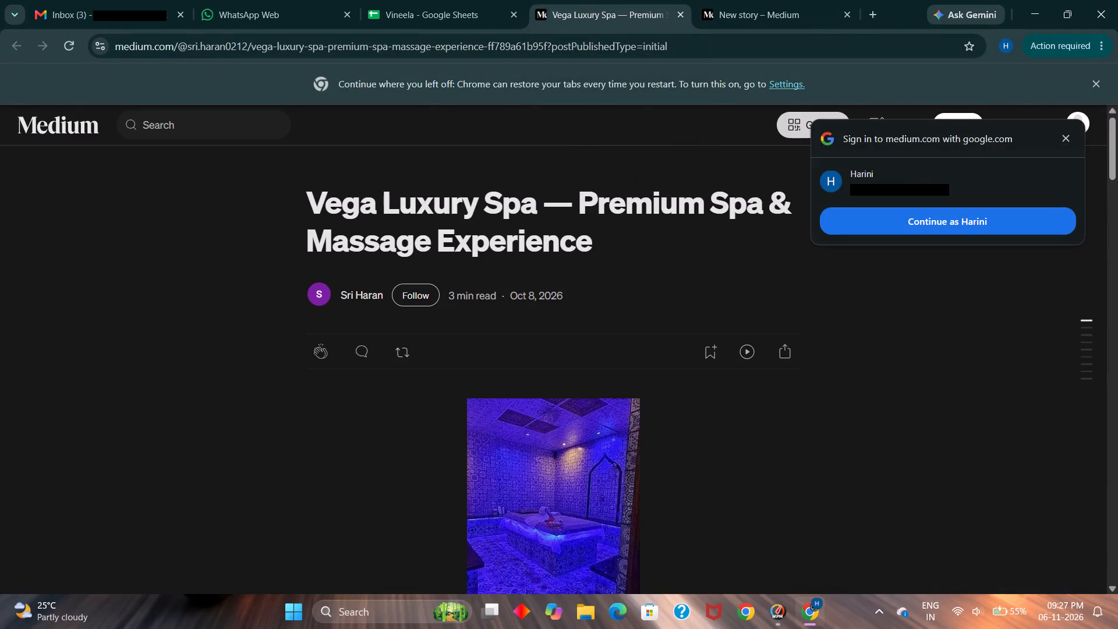
pyautogui.click(1063, 133)
pyautogui.doubleClick(528, 221)
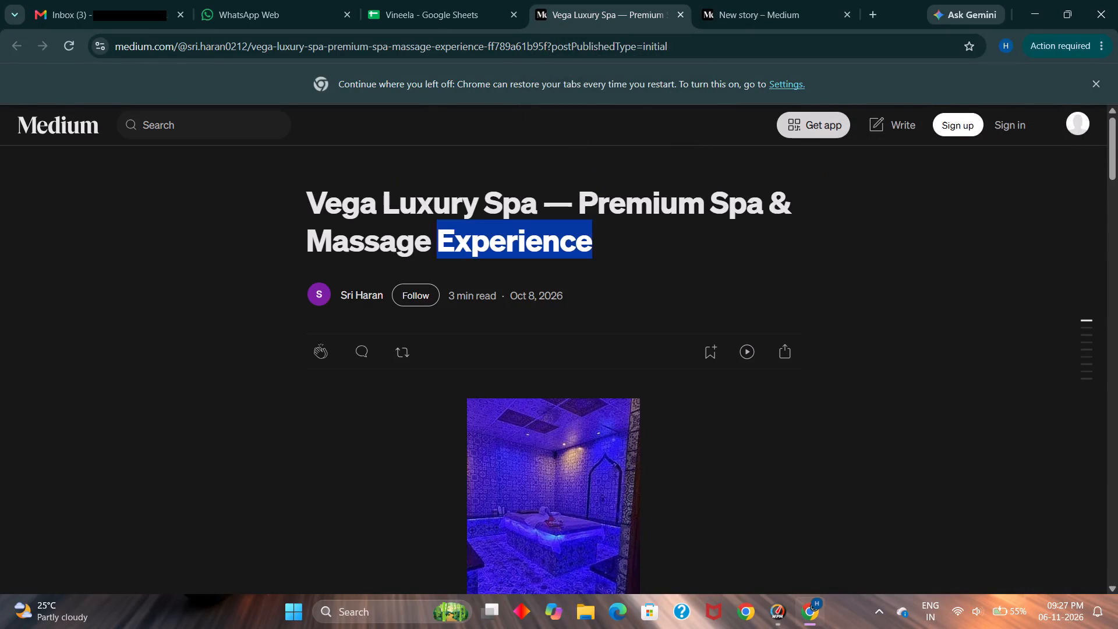
pyautogui.click(528, 221)
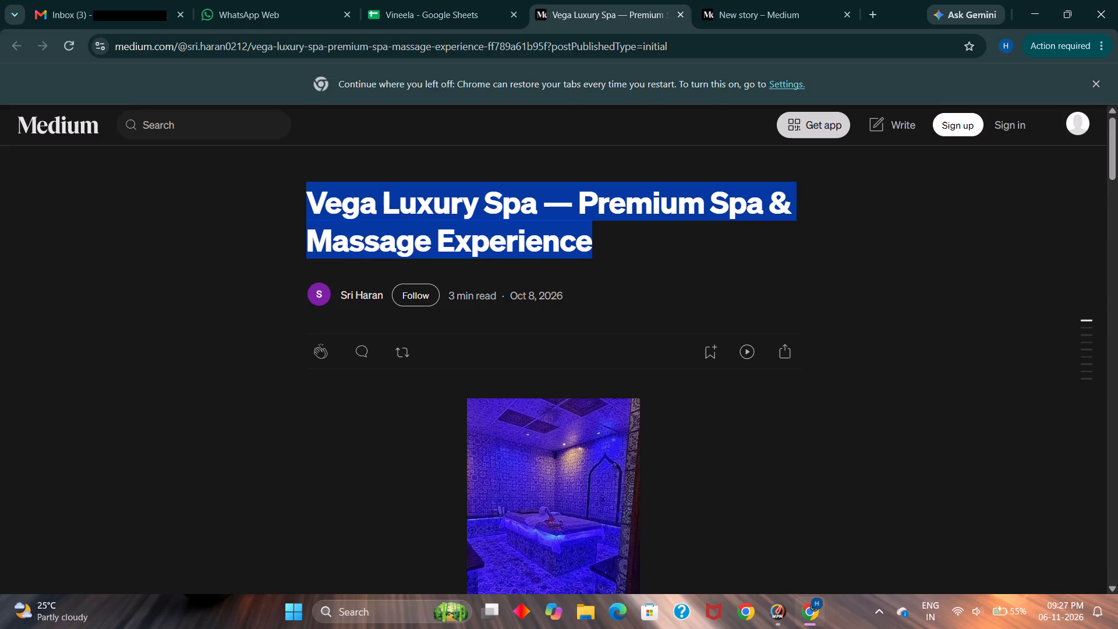
pyautogui.hotkey('ctrl', 'c')
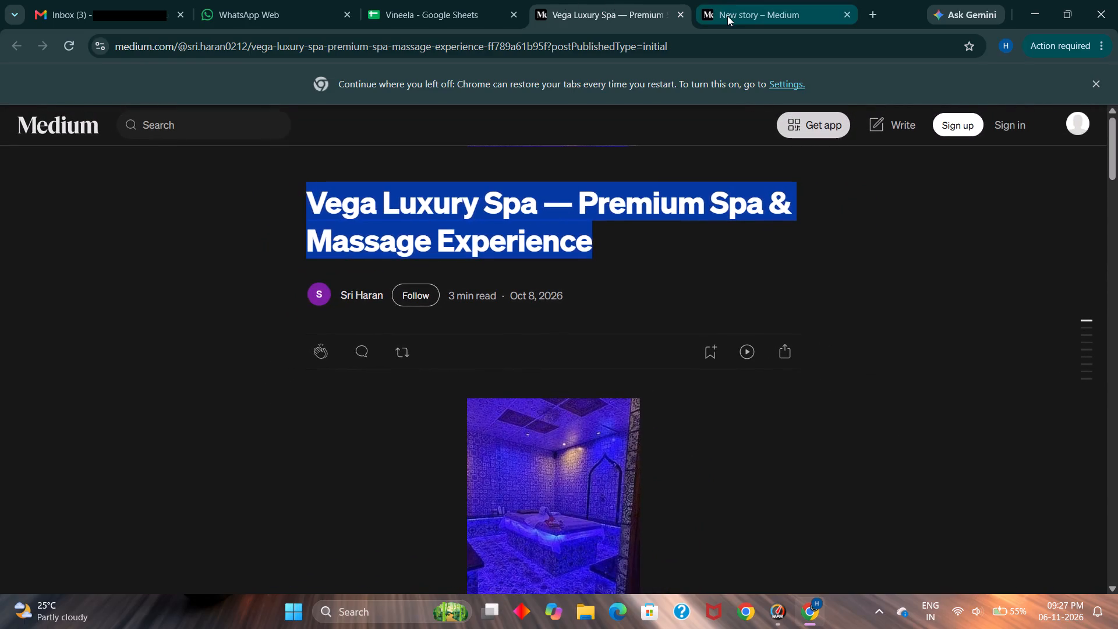
pyautogui.click(727, 16)
pyautogui.click(345, 199)
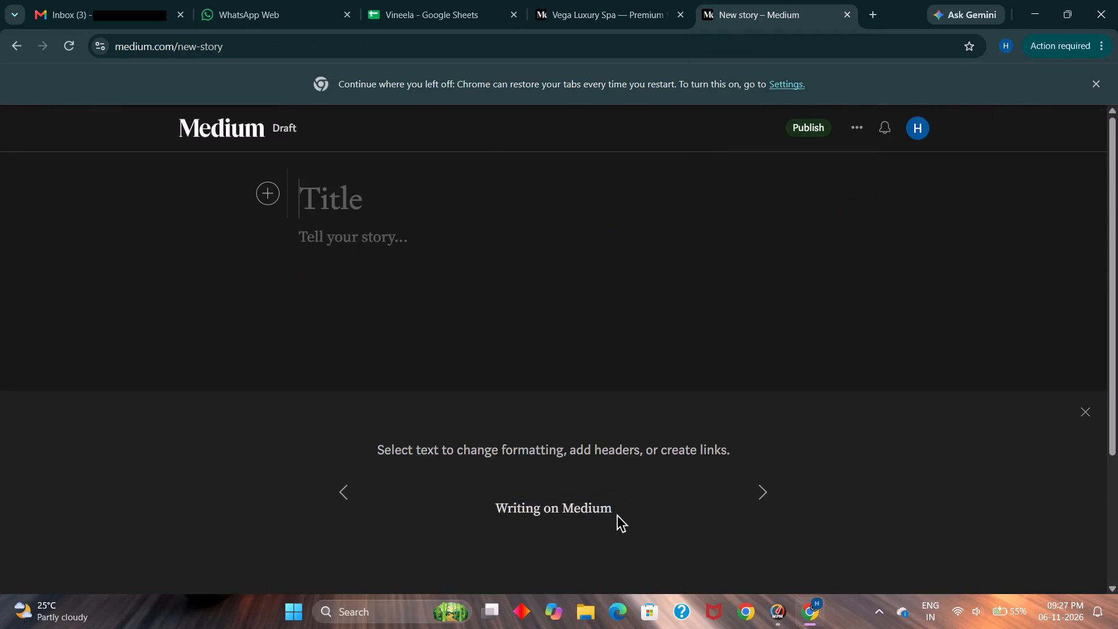
pyautogui.hotkey('ctrl', 'v')
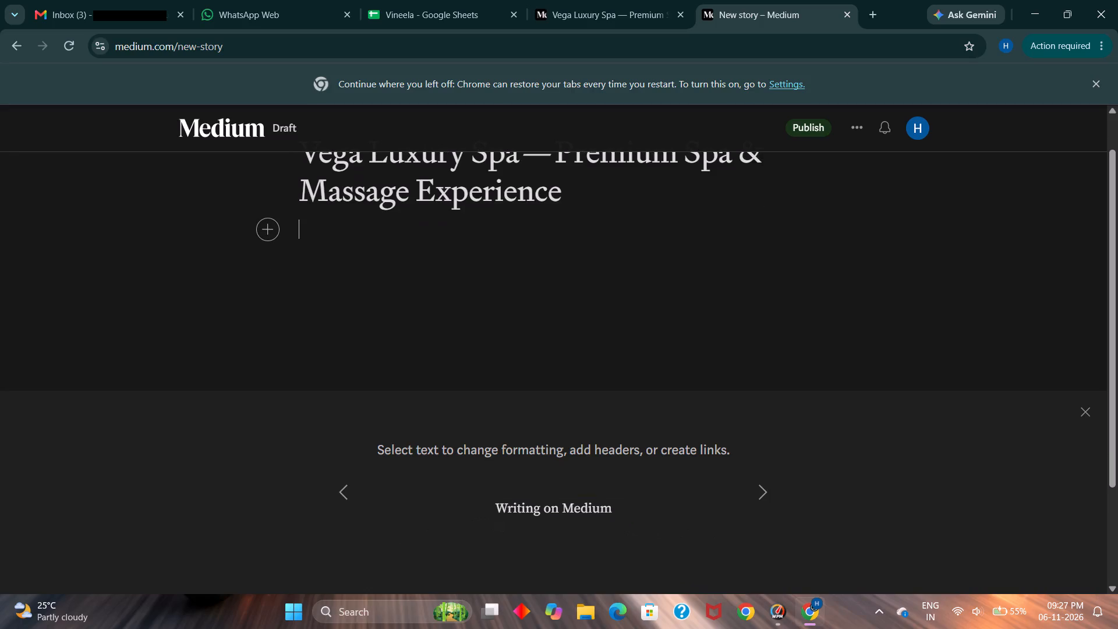
pyautogui.press('Up')
pyautogui.press('Up')
pyautogui.press('Up')
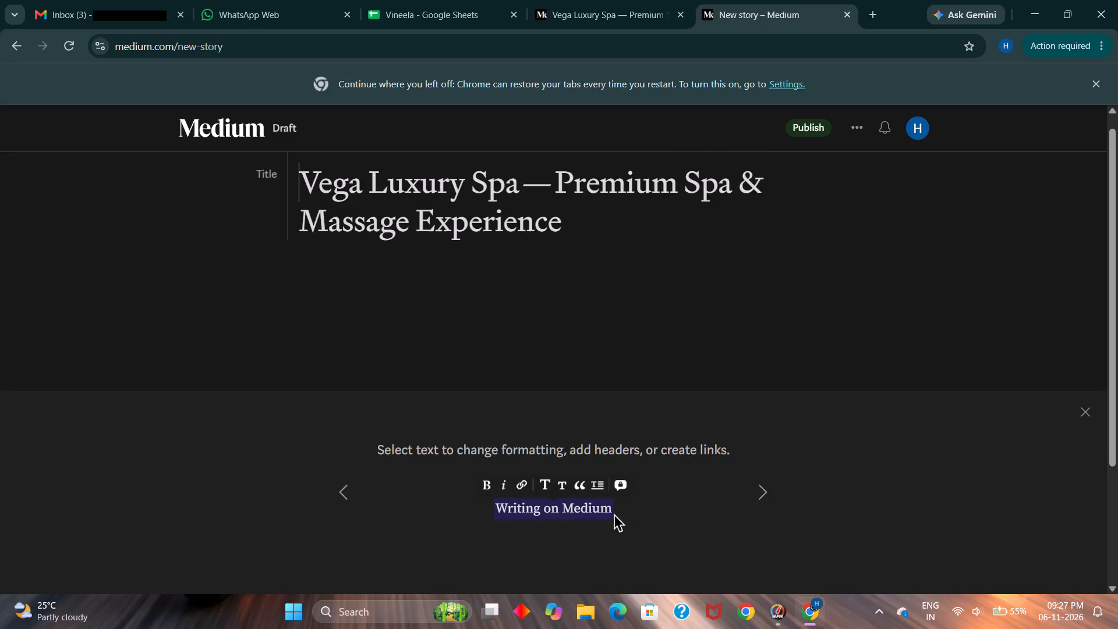
pyautogui.press('Up')
pyautogui.press('Up')
pyautogui.press('Up')
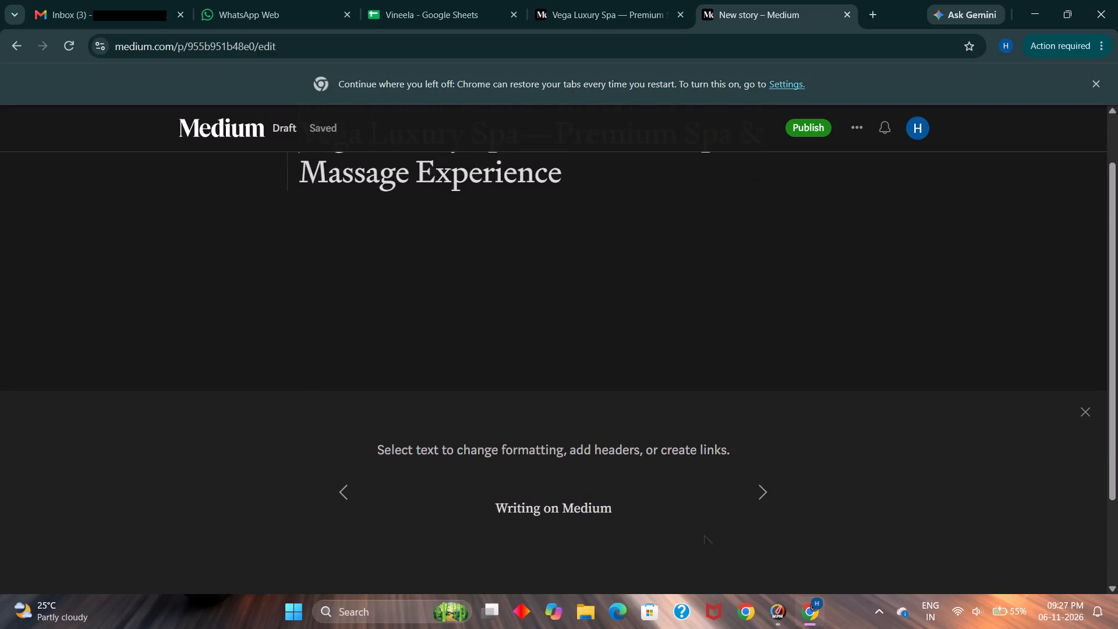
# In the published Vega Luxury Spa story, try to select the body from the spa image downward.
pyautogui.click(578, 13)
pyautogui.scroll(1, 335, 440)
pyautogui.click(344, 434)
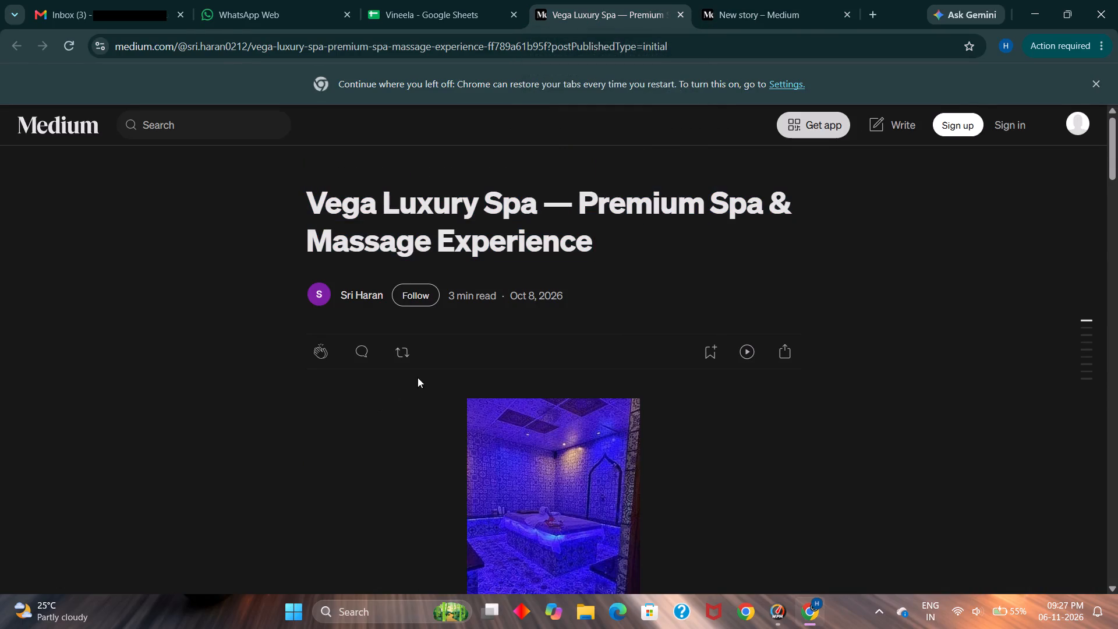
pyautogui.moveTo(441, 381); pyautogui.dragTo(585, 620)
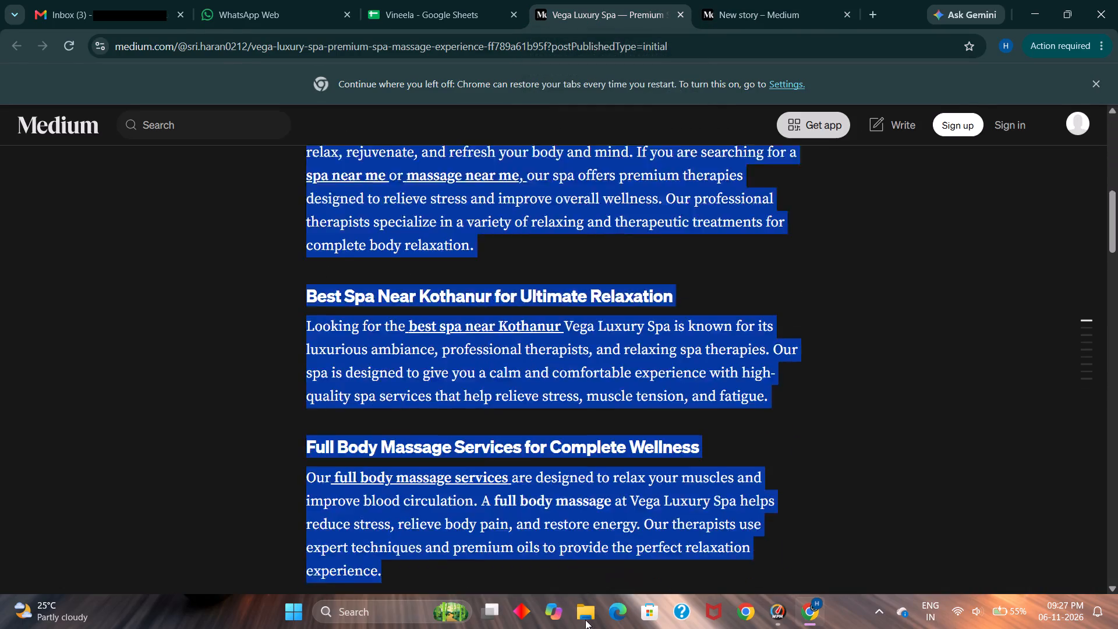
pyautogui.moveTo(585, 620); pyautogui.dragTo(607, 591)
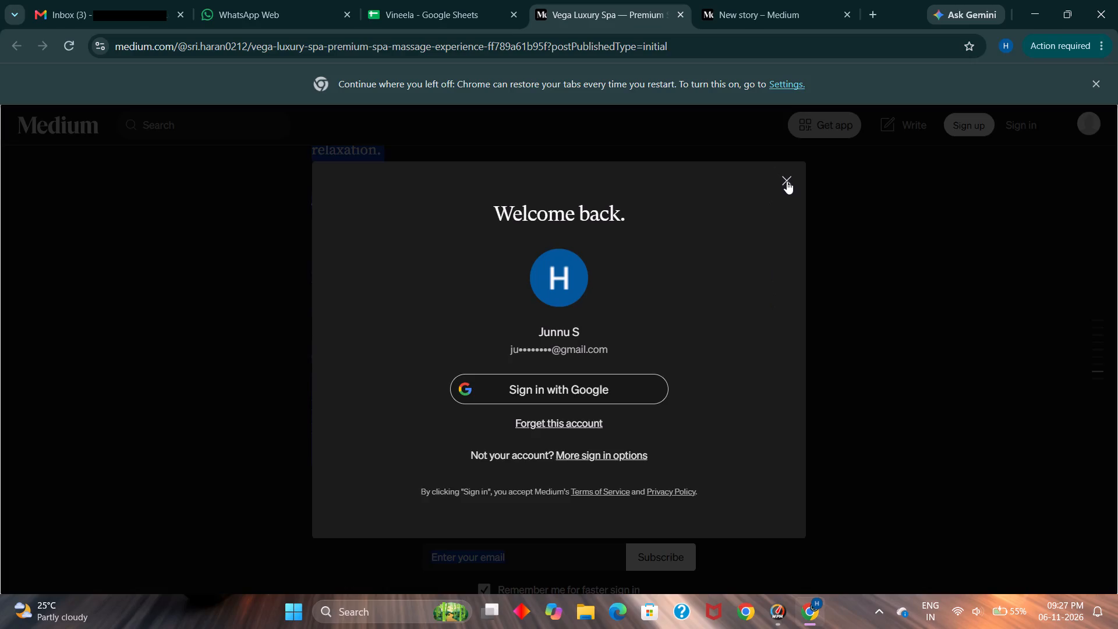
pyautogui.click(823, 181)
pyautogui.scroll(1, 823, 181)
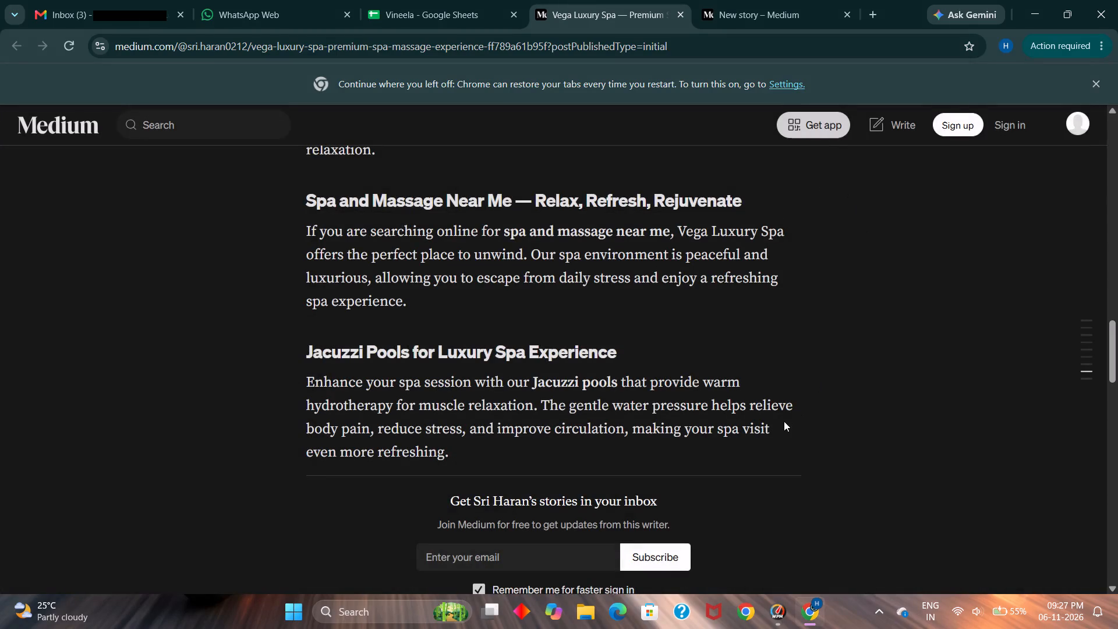
# Copy the published story's entire body, from the spa image through the phone number line at the end.
pyautogui.press('Down')
pyautogui.press('Down')
pyautogui.press('Down')
pyautogui.press('Down')
pyautogui.press('Down')
pyautogui.press('Down')
pyautogui.press('Down')
pyautogui.press('Down')
pyautogui.press('Down')
pyautogui.press('Down')
pyautogui.press('Down')
pyautogui.press('Down')
pyautogui.press('Down')
pyautogui.press('Down')
pyautogui.press('Down')
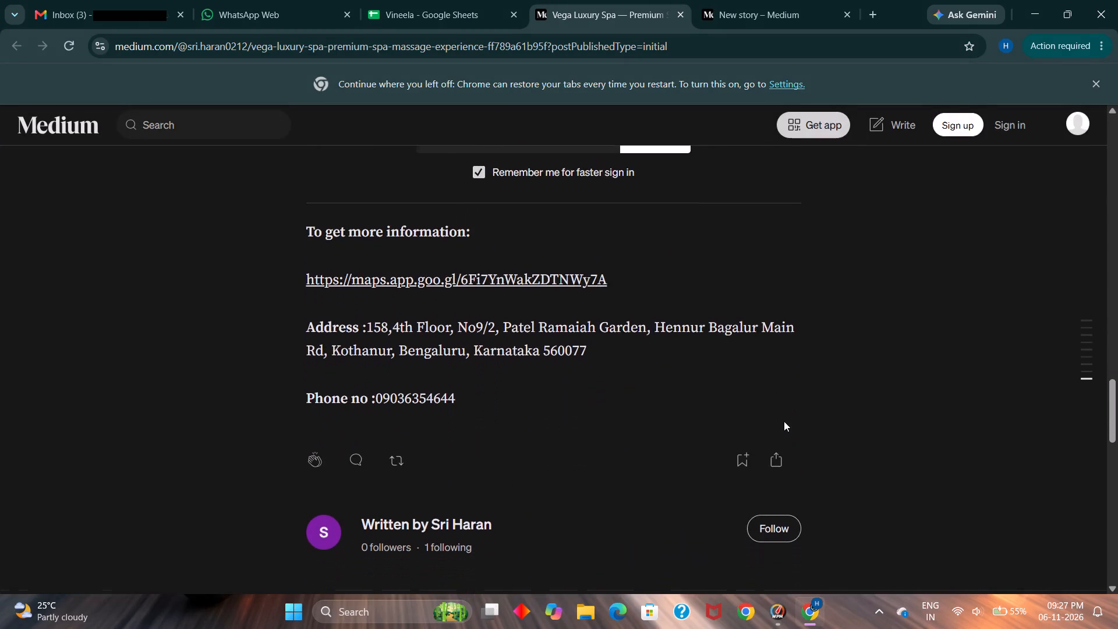
pyautogui.moveTo(471, 380); pyautogui.dragTo(396, 273)
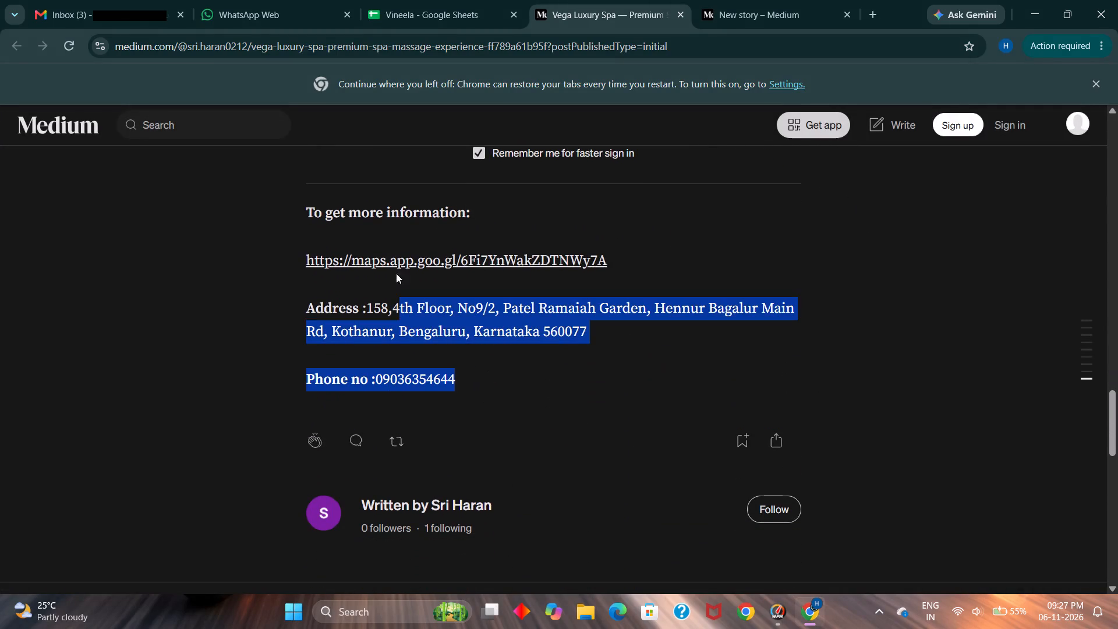
pyautogui.moveTo(396, 273); pyautogui.dragTo(335, 268)
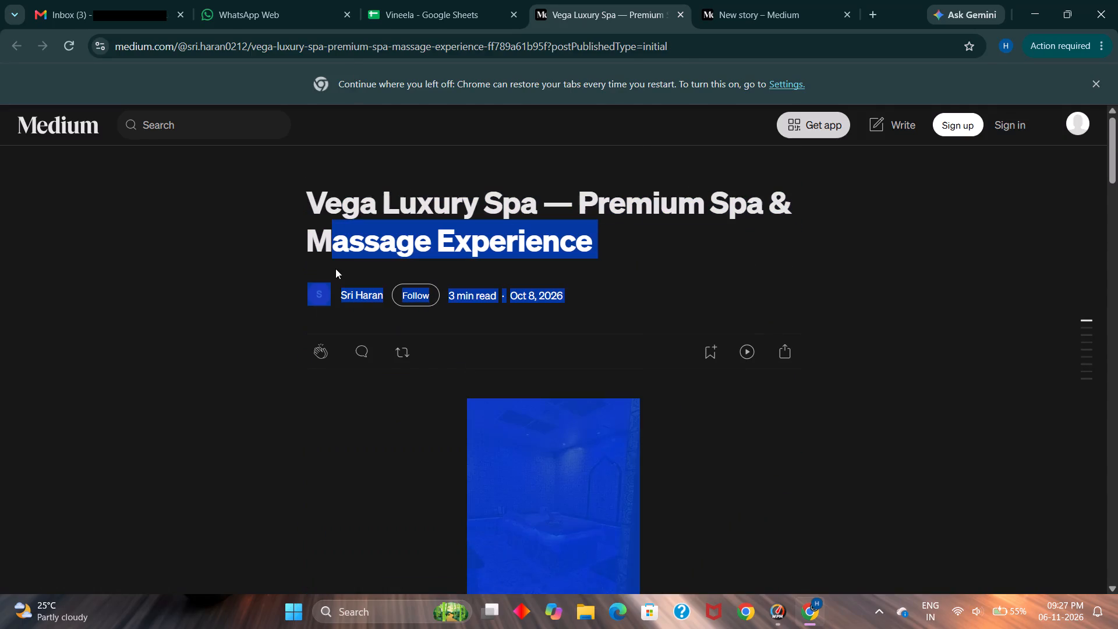
pyautogui.moveTo(335, 268); pyautogui.dragTo(398, 427)
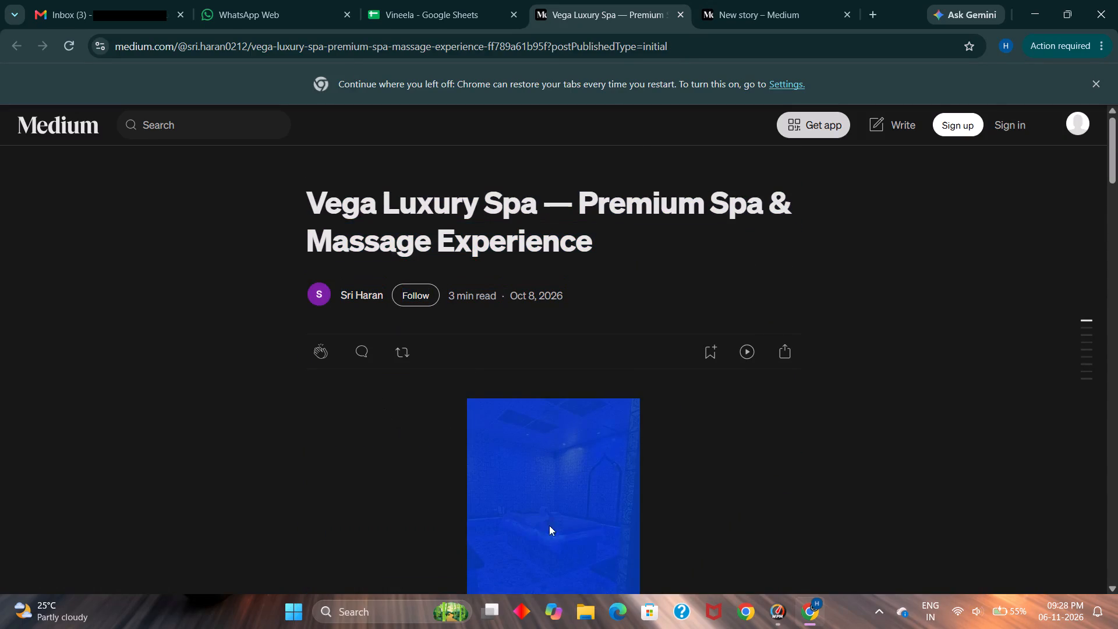
pyautogui.press('Down')
pyautogui.press('Down')
pyautogui.press('Down')
pyautogui.press('Down')
pyautogui.press('Down')
pyautogui.press('Down')
pyautogui.press('Down')
pyautogui.press('Down')
pyautogui.press('Down')
pyautogui.press('Down')
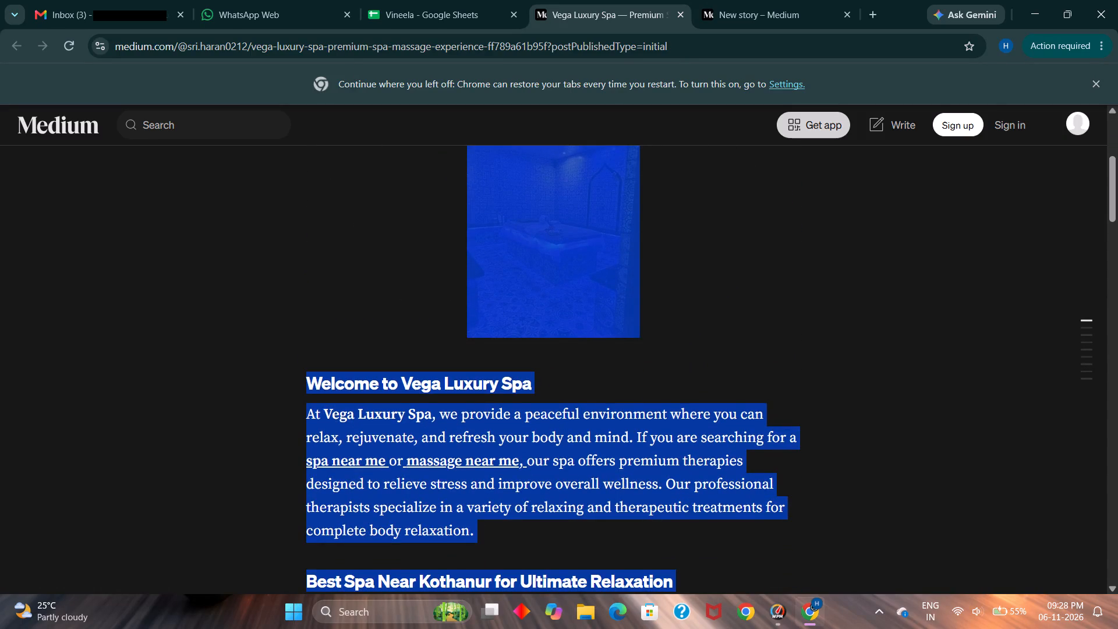
pyautogui.hotkey('ctrl', 'c')
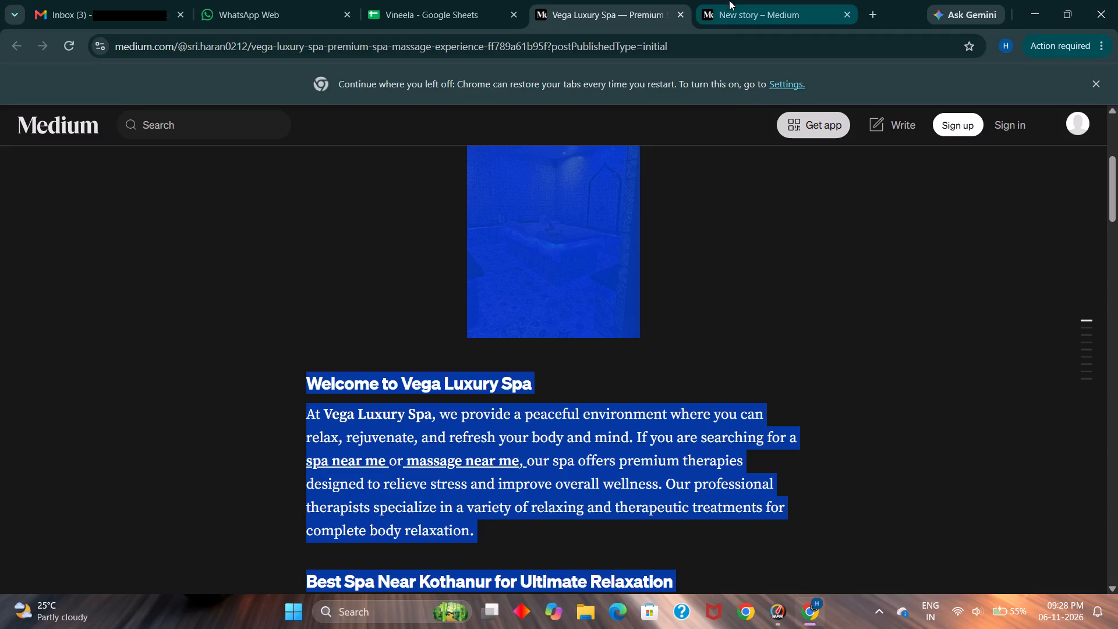
# Paste the copied image and body text into the new story draft on a new line below the title.
pyautogui.click(737, 14)
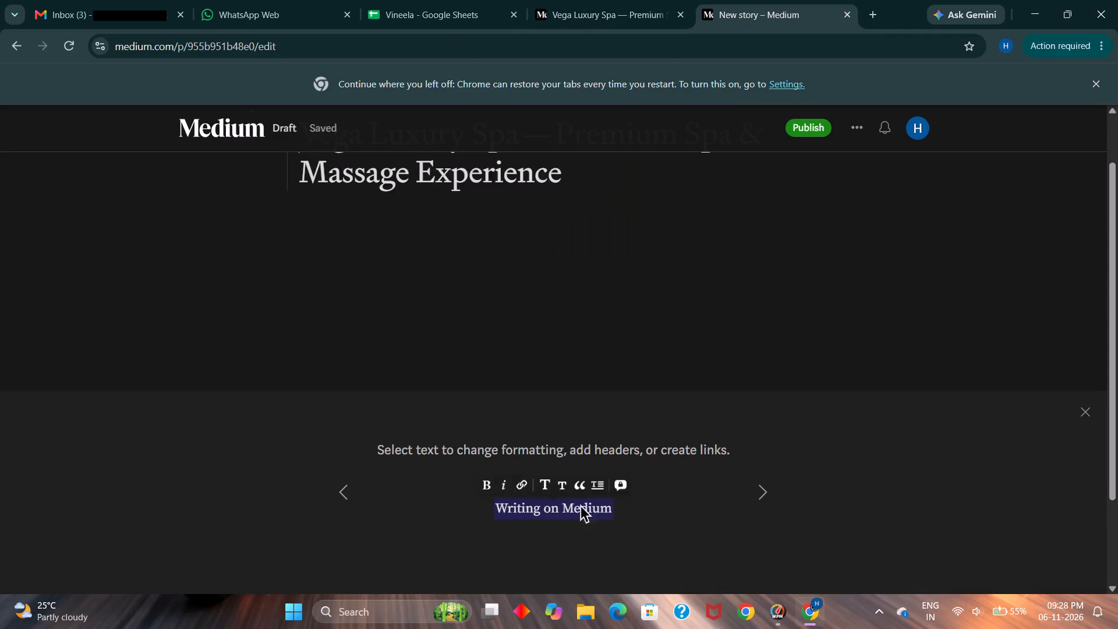
pyautogui.click(578, 181)
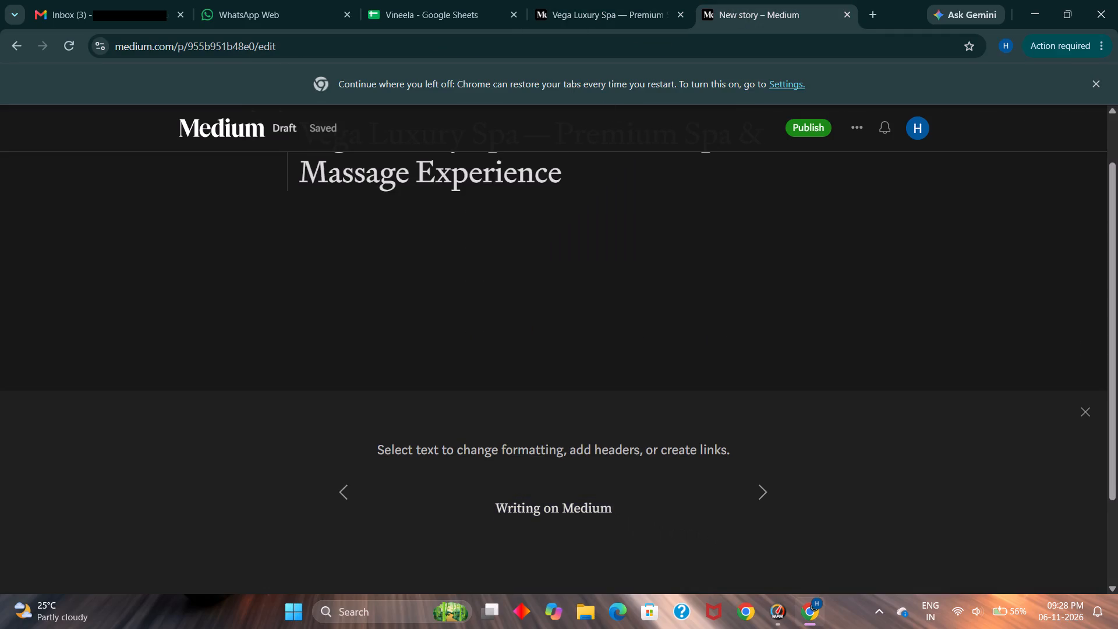
pyautogui.press('Return')
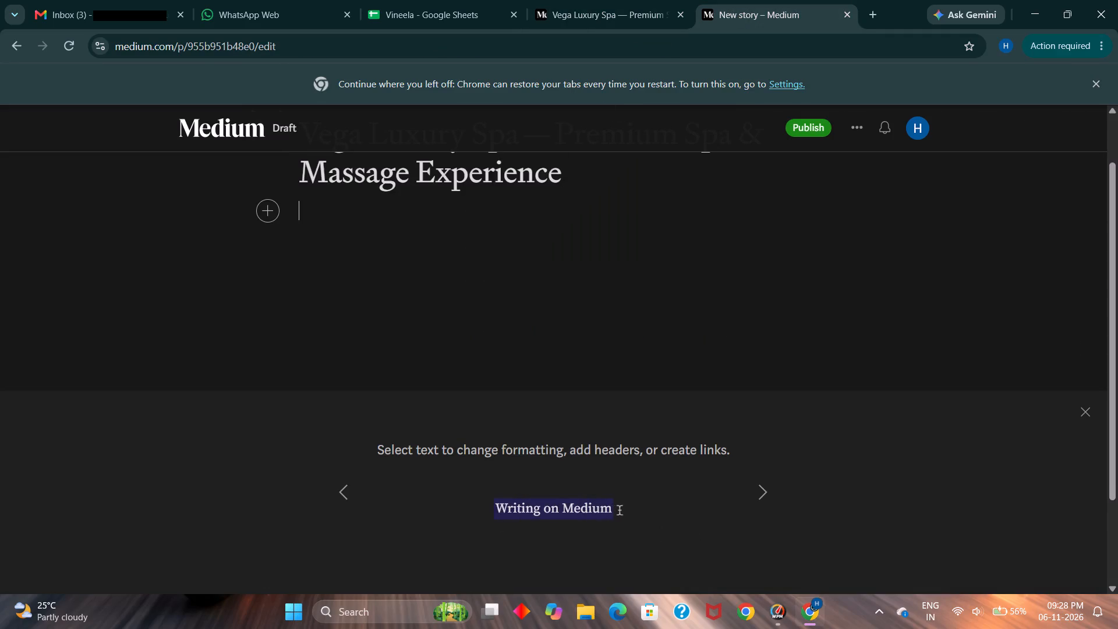
pyautogui.hotkey('ctrl', 'v')
# Review the pasted draft from the title to the end, checking for content that does not belong to the article.
pyautogui.scroll(1, 578, 181)
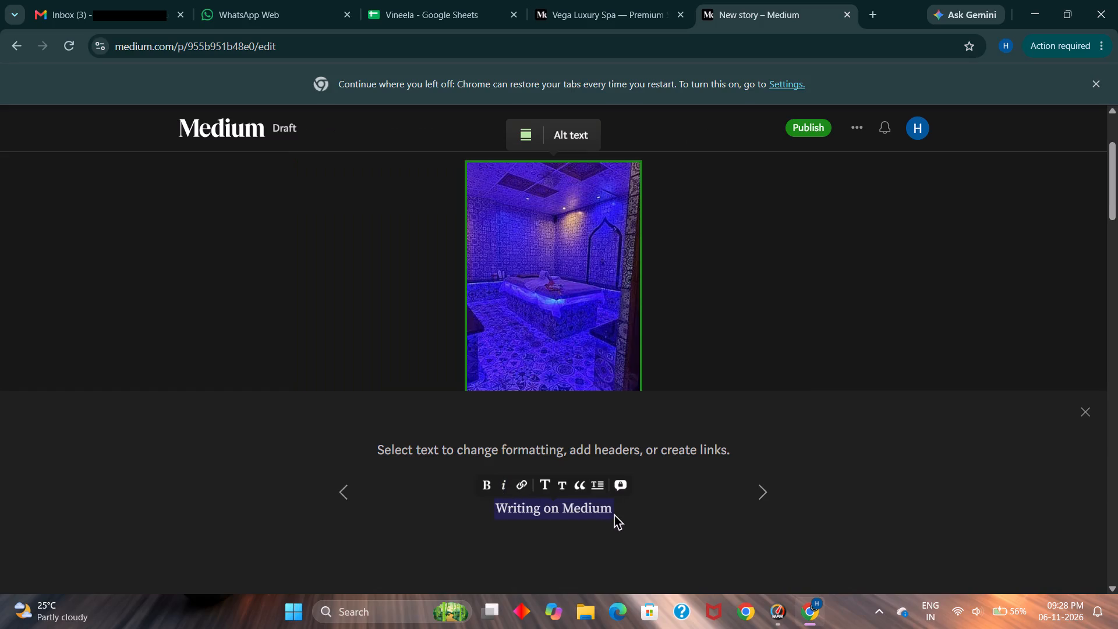
pyautogui.press('Up')
pyautogui.press('Up')
pyautogui.press('Up')
pyautogui.press('Up')
pyautogui.press('Down')
pyautogui.press('Down')
pyautogui.press('Down')
pyautogui.press('Down')
pyautogui.press('Down')
pyautogui.press('Down')
pyautogui.press('Down')
pyautogui.press('Down')
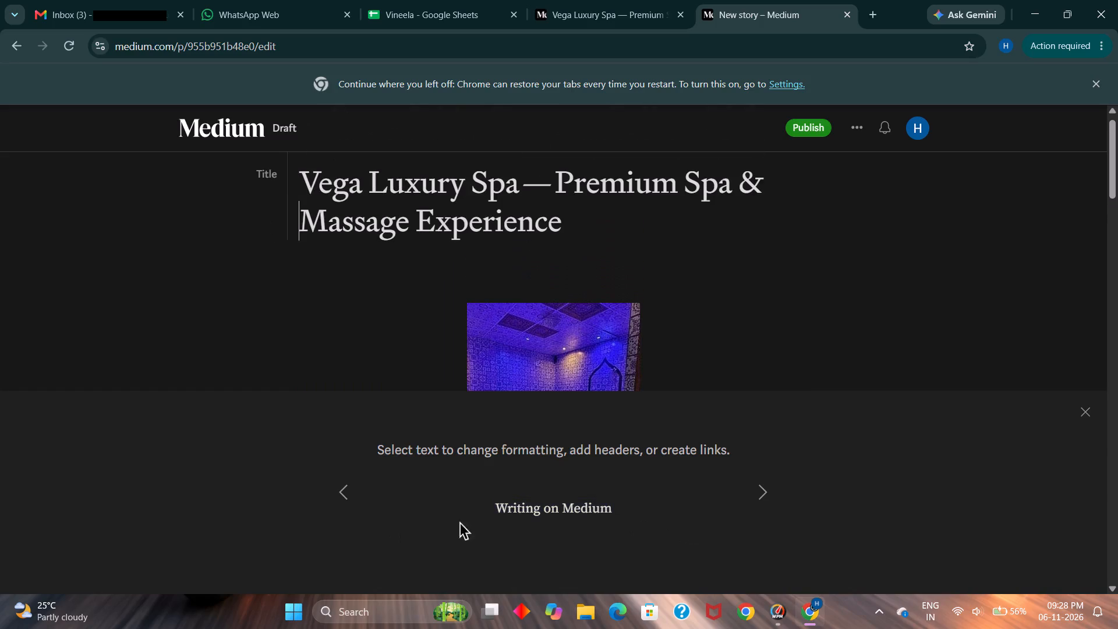
pyautogui.press('Down')
pyautogui.press('Down')
pyautogui.press('Down')
pyautogui.press('Down')
pyautogui.press('Down')
pyautogui.press('Down')
pyautogui.press('Down')
pyautogui.press('Down')
pyautogui.press('Down')
pyautogui.press('Down')
pyautogui.press('Down')
pyautogui.press('Down')
pyautogui.press('Down')
pyautogui.press('Down')
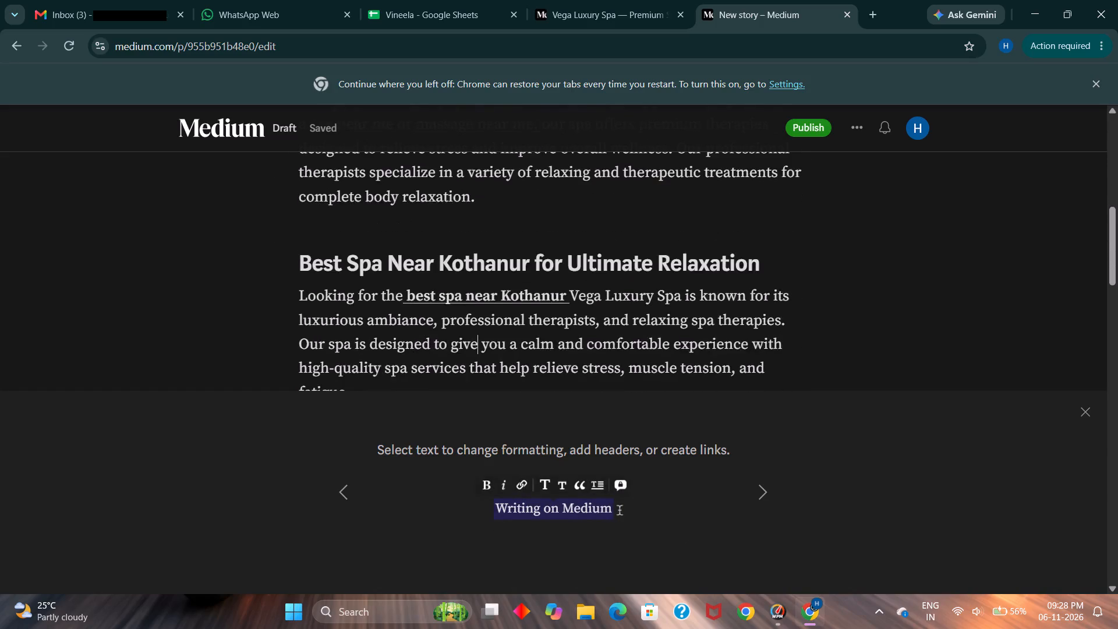
pyautogui.press('Down')
pyautogui.press('Down')
pyautogui.press('Down')
pyautogui.press('Down')
pyautogui.press('Down')
pyautogui.press('Down')
pyautogui.press('Down')
pyautogui.press('Down')
pyautogui.press('Down')
pyautogui.press('Down')
pyautogui.press('Down')
pyautogui.press('Down')
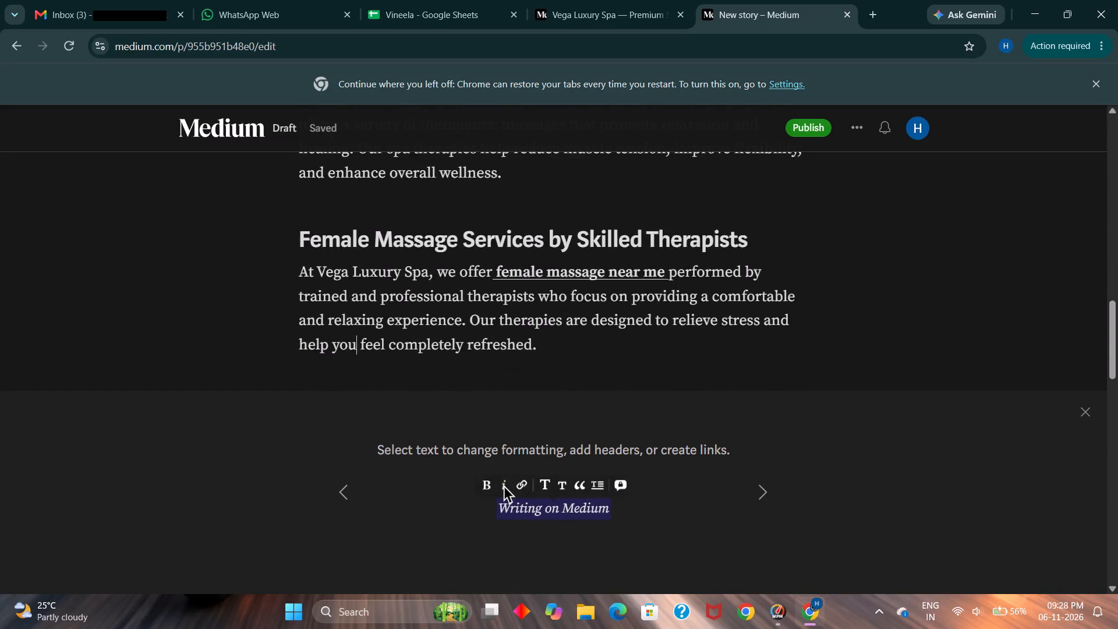
pyautogui.press('Down')
pyautogui.press('Down')
pyautogui.press('Down')
pyautogui.press('Down')
pyautogui.press('Down')
pyautogui.press('Down')
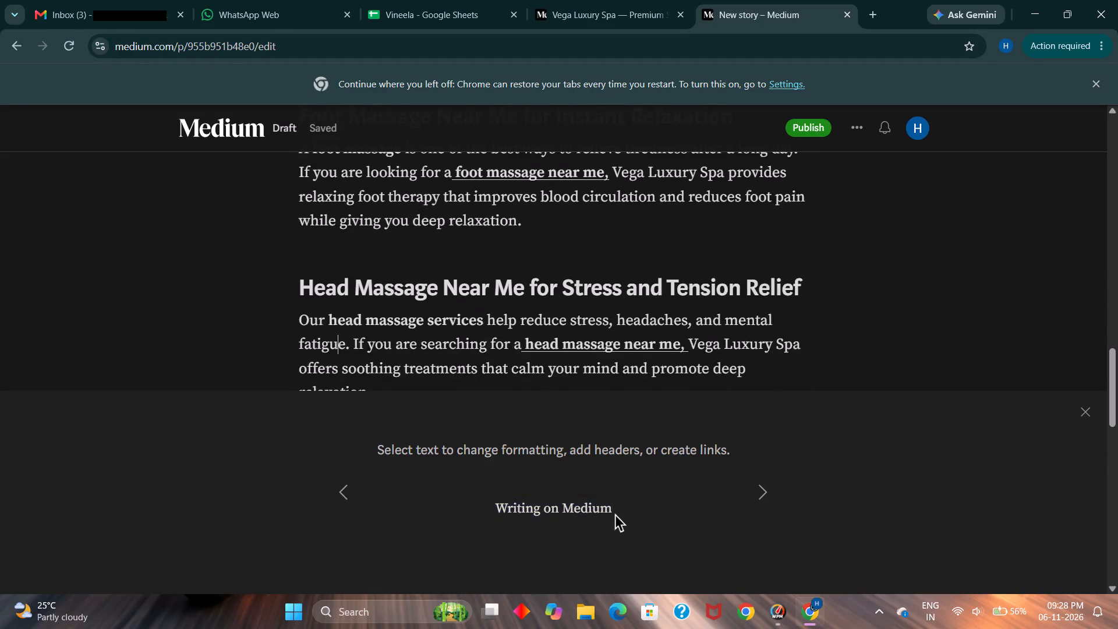
pyautogui.press('Down')
pyautogui.press('Down')
pyautogui.press('Down')
pyautogui.press('Down')
pyautogui.press('Down')
pyautogui.press('Down')
pyautogui.press('Down')
pyautogui.press('Down')
pyautogui.press('Down')
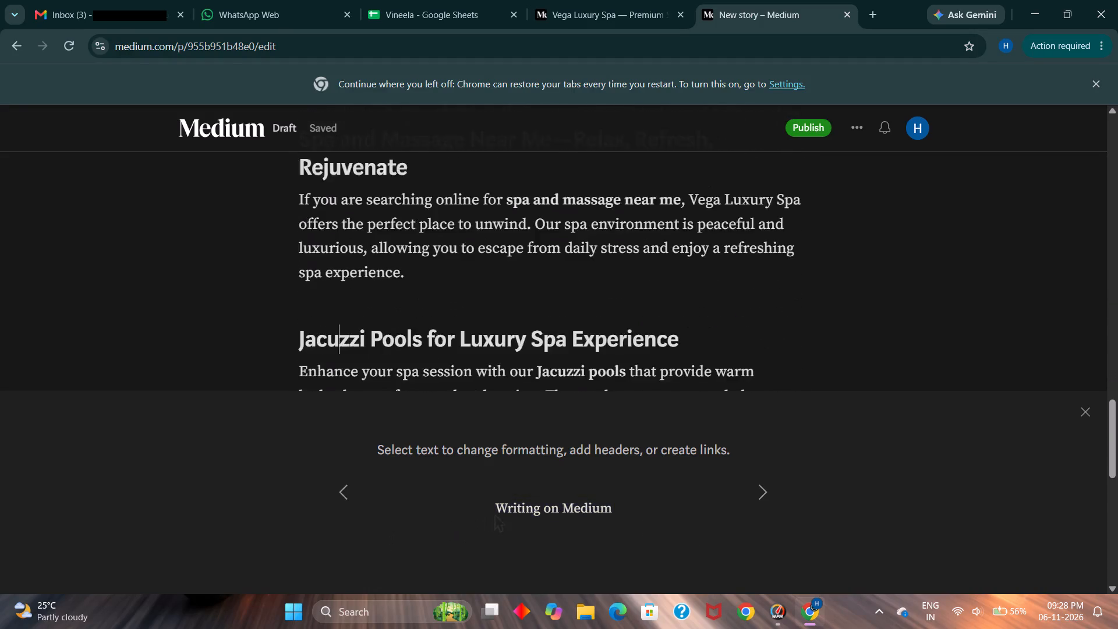
pyautogui.press('Down')
pyautogui.press('Down')
pyautogui.press('Down')
pyautogui.press('Down')
pyautogui.press('Down')
pyautogui.press('Down')
pyautogui.press('Down')
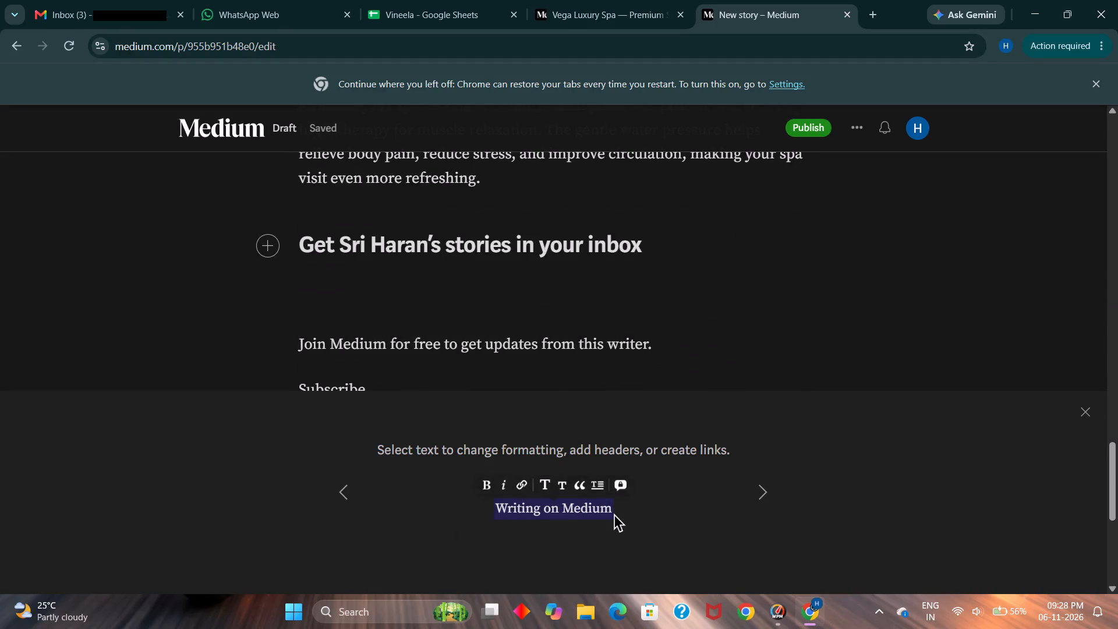
pyautogui.press('Down')
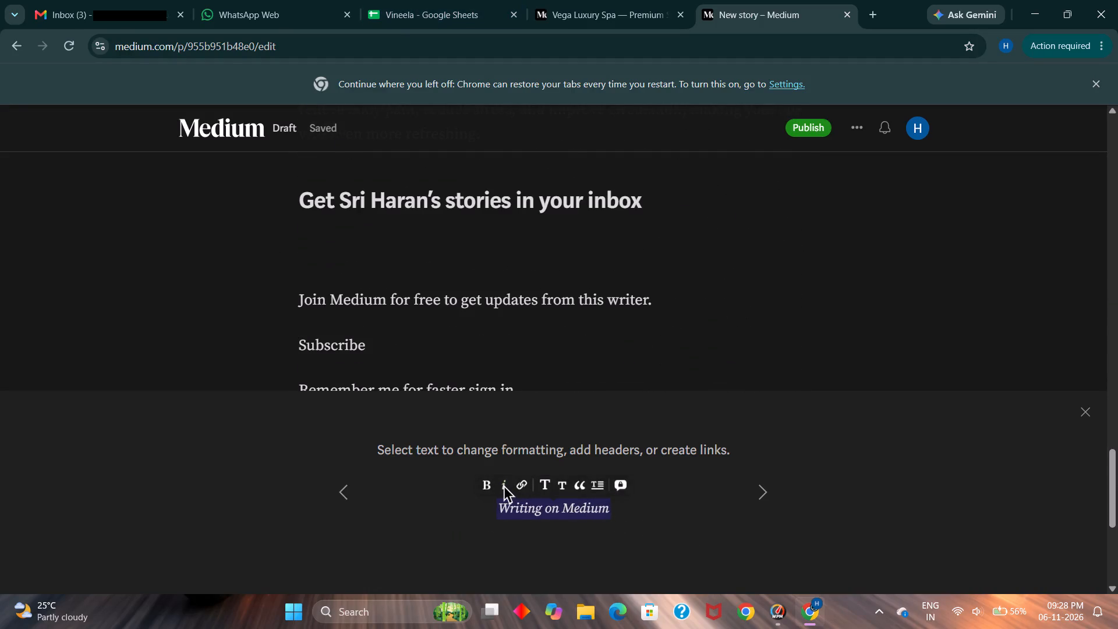
# Delete the pasted subscription block, from the inbox heading through "Remember me for faster sign in", and the blank line above "To get more information:".
pyautogui.moveTo(286, 196); pyautogui.dragTo(516, 338)
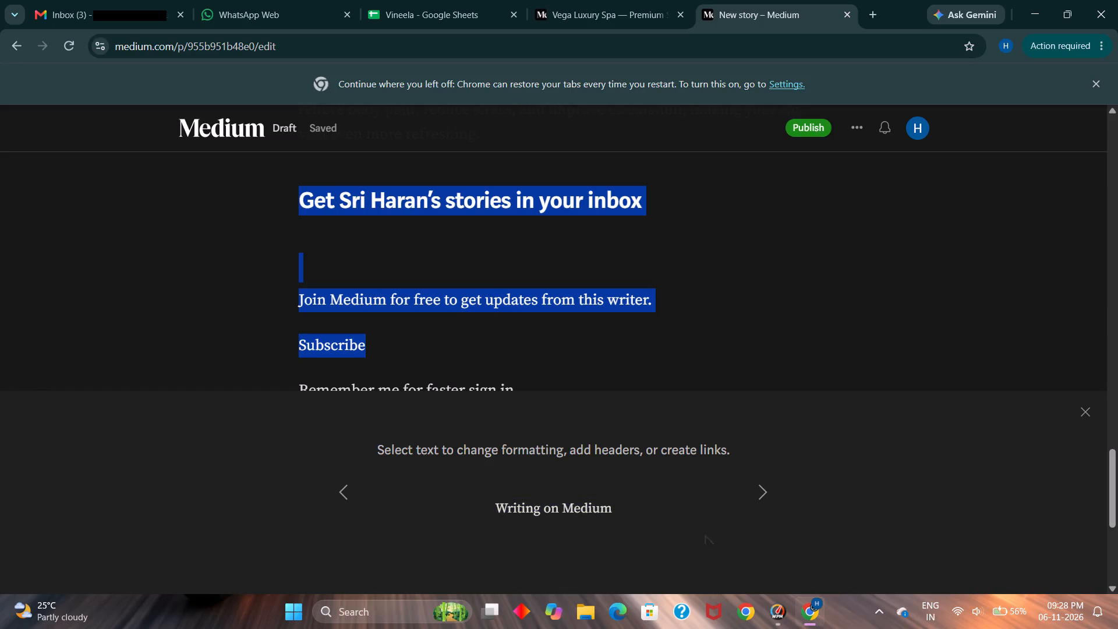
pyautogui.moveTo(516, 338); pyautogui.dragTo(562, 403)
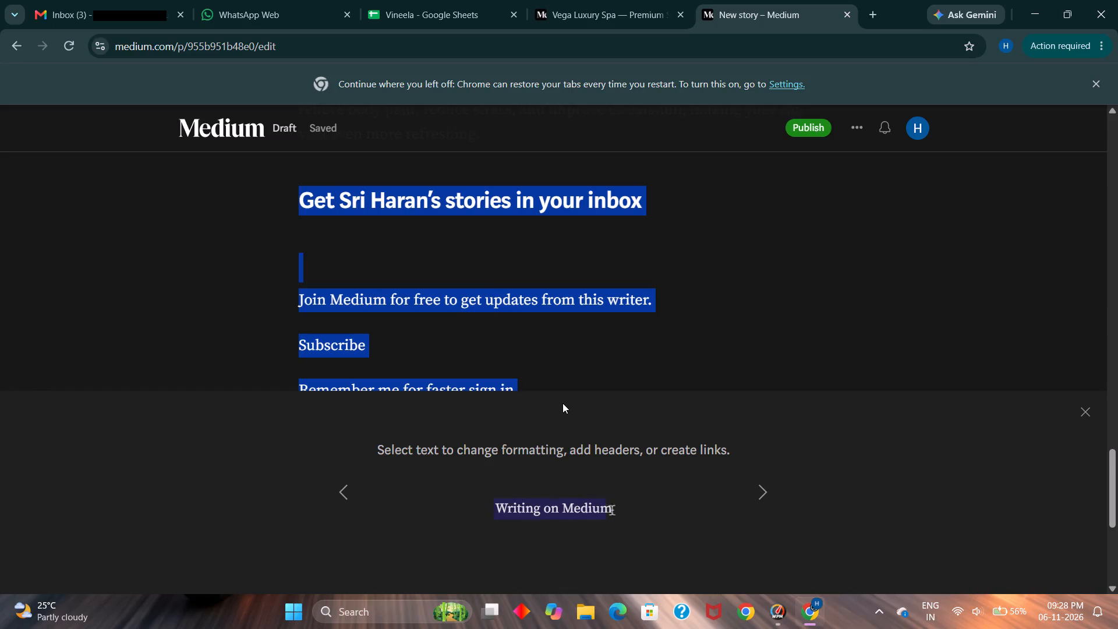
pyautogui.moveTo(562, 403); pyautogui.dragTo(552, 393)
pyautogui.press('BackSpace')
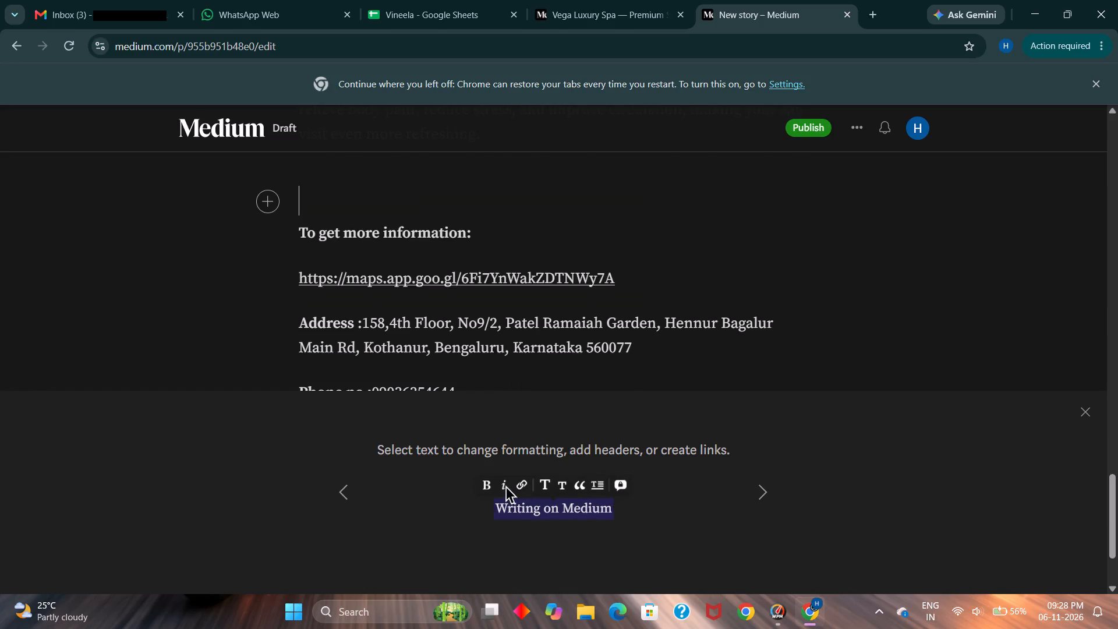
pyautogui.press('Up')
pyautogui.click(293, 238)
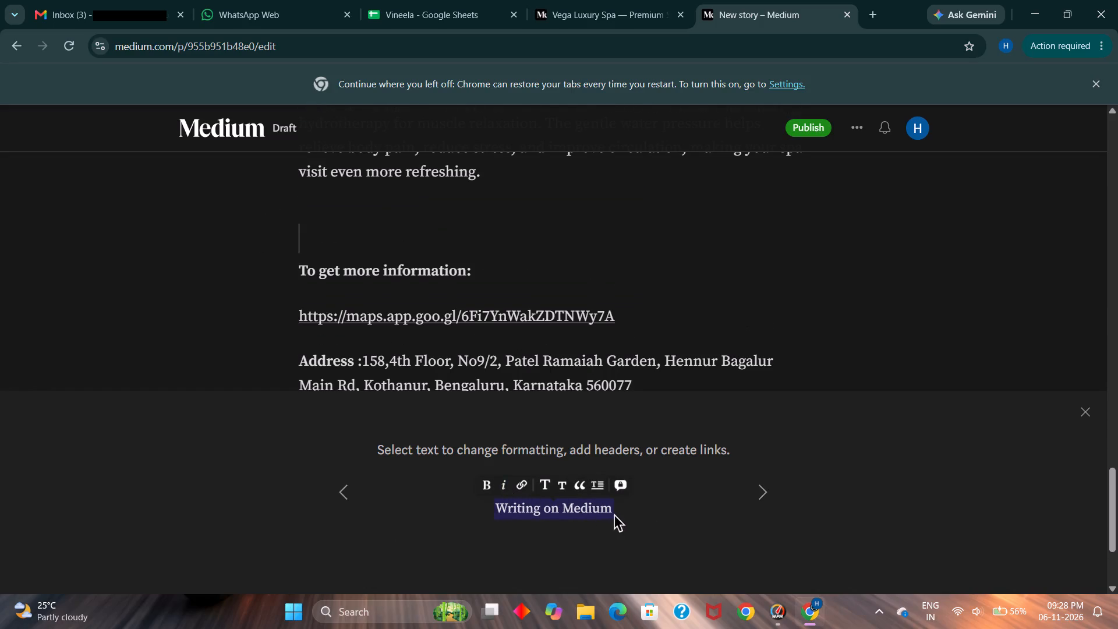
pyautogui.press('BackSpace')
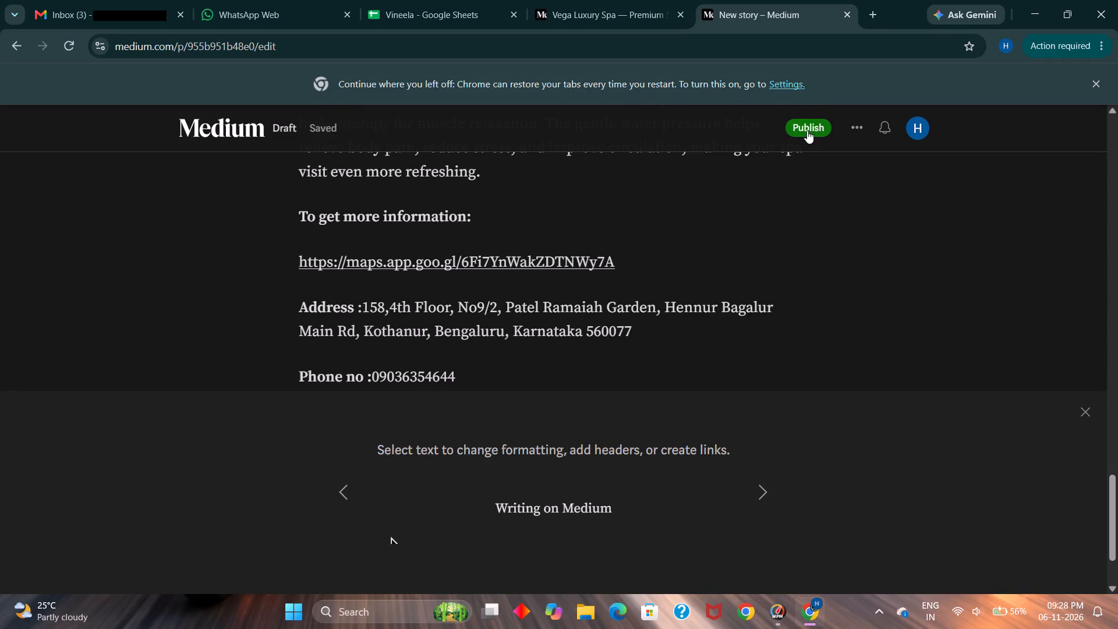
# Publish the Vega Luxury Spa story draft without adding topics or changing its preview title and subtitle.
pyautogui.click(807, 130)
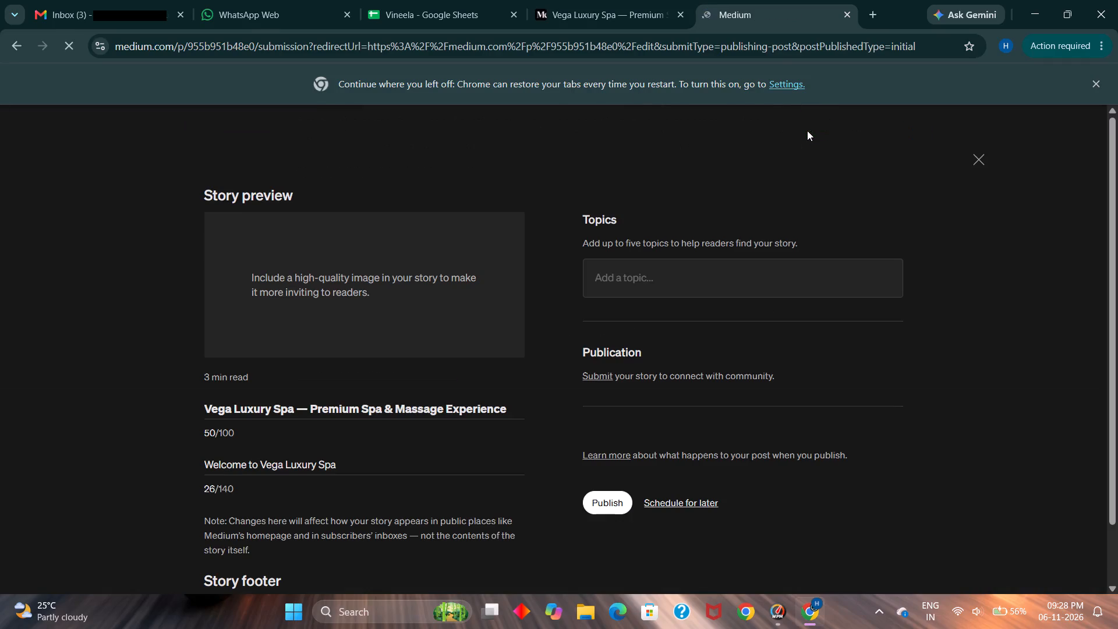
pyautogui.click(608, 501)
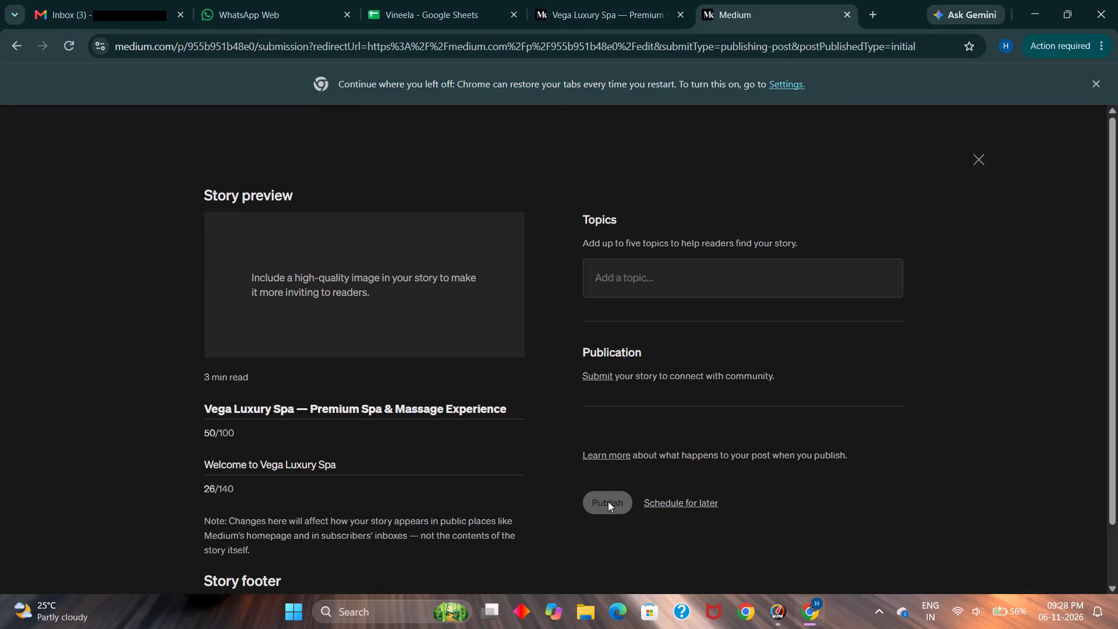
# From the Vineela spreadsheet's vega luxury spa GMB sheet, open the october Tumblr, JustPaste.it and Pearltrees links in separate tabs.
pyautogui.click(432, 12)
pyautogui.hscroll(-1, 257, 480)
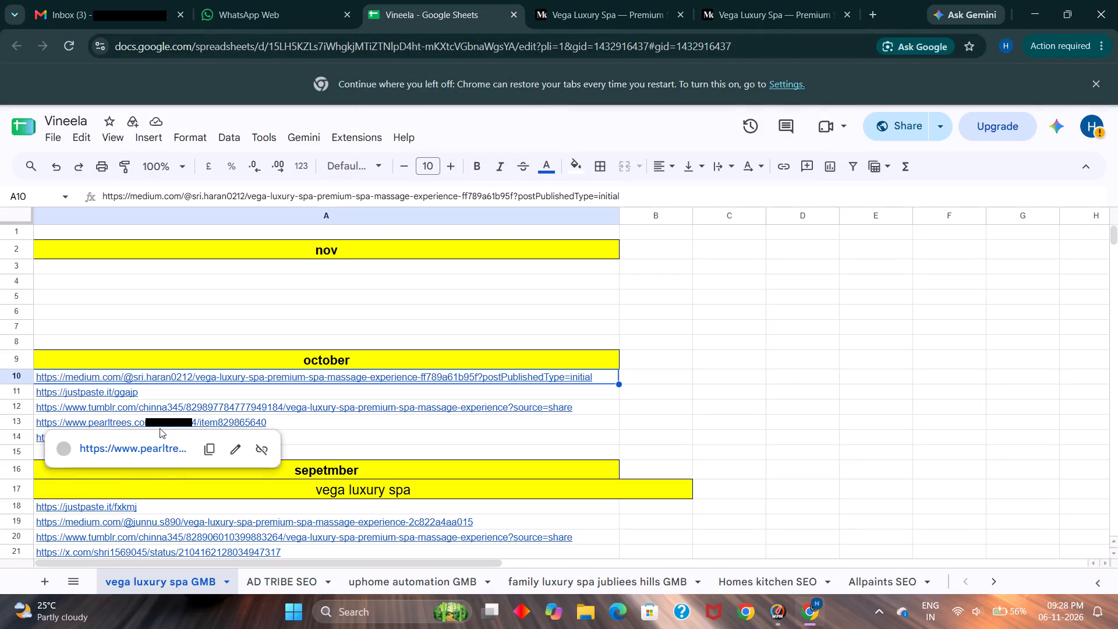
pyautogui.click(136, 408)
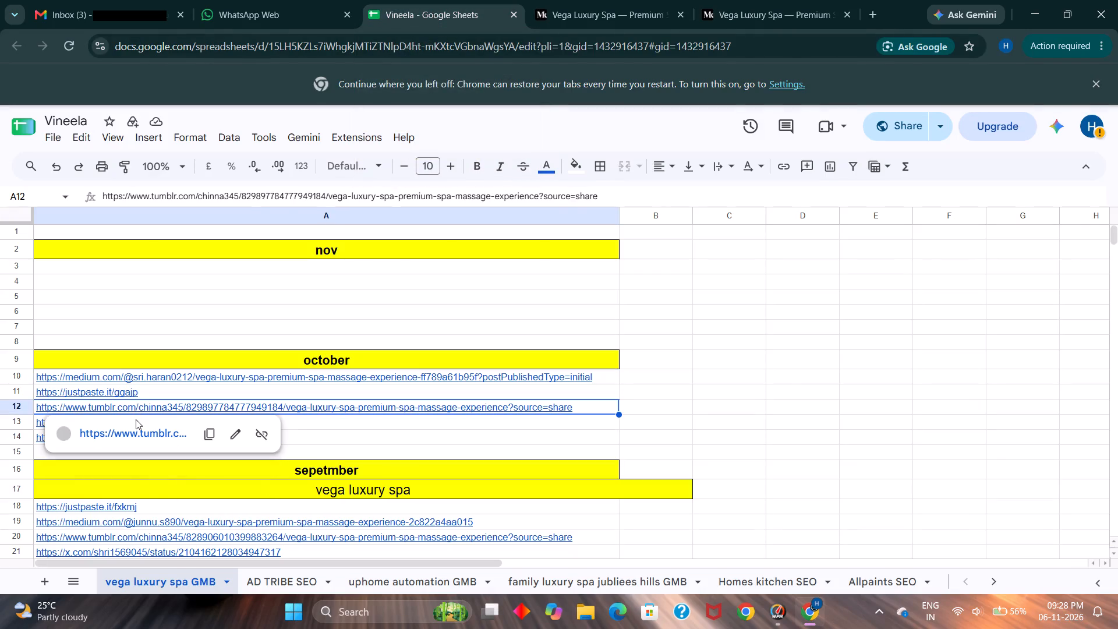
pyautogui.click(136, 431)
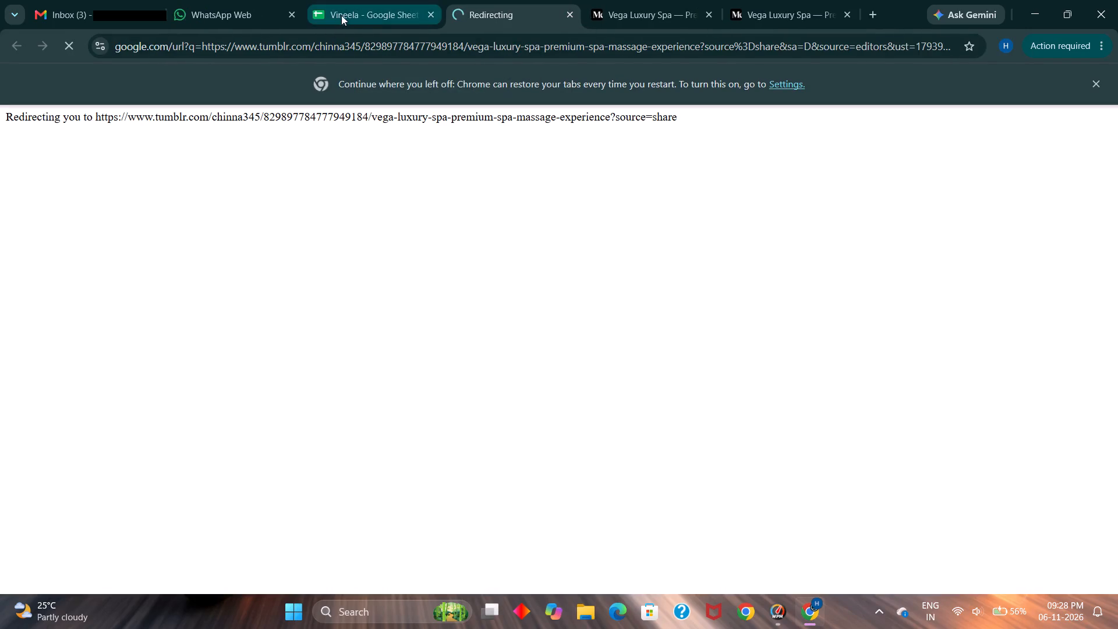
pyautogui.click(342, 15)
pyautogui.click(146, 388)
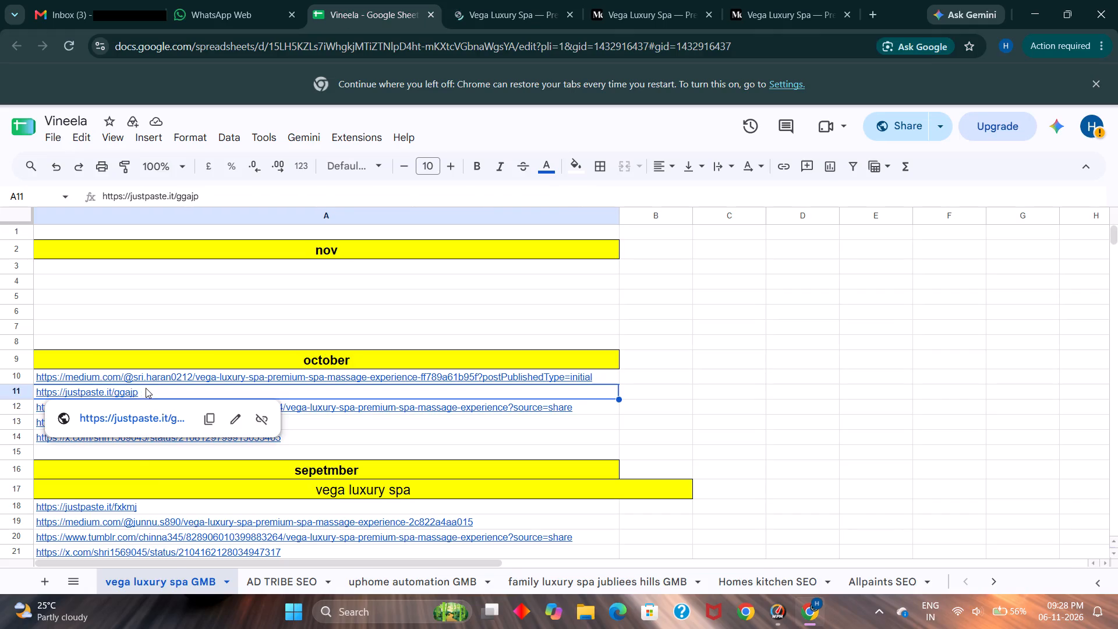
pyautogui.click(139, 415)
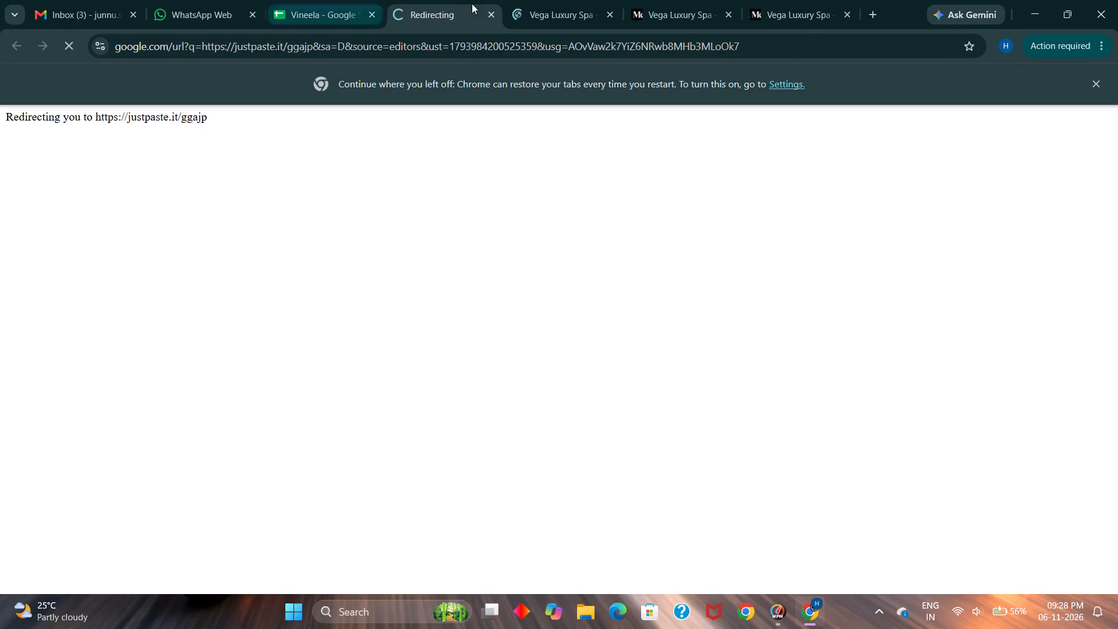
pyautogui.click(320, 21)
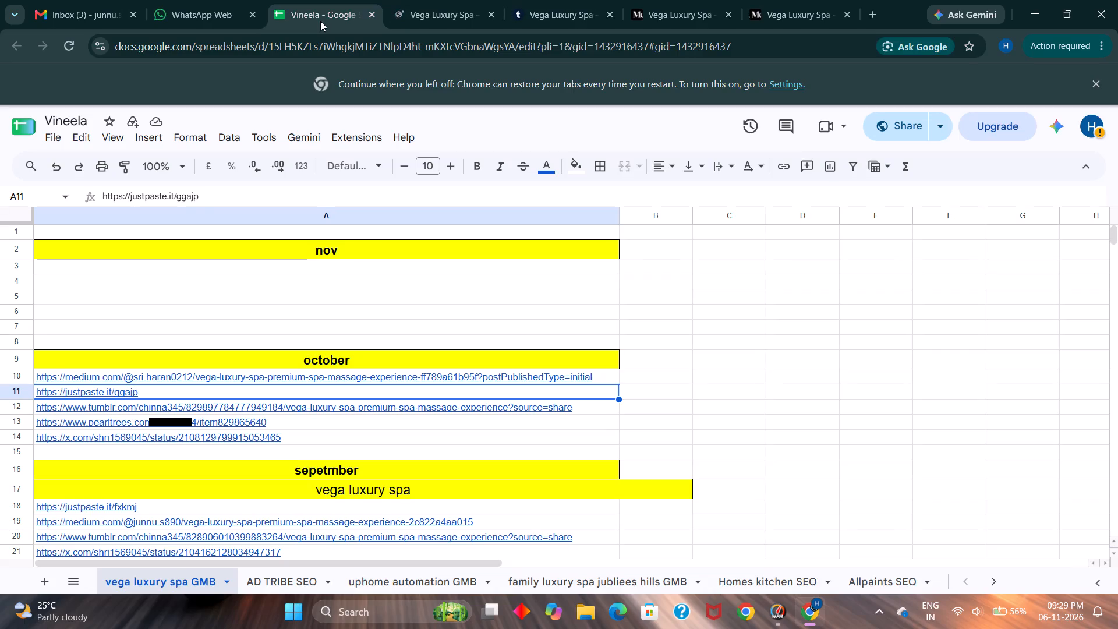
pyautogui.click(279, 425)
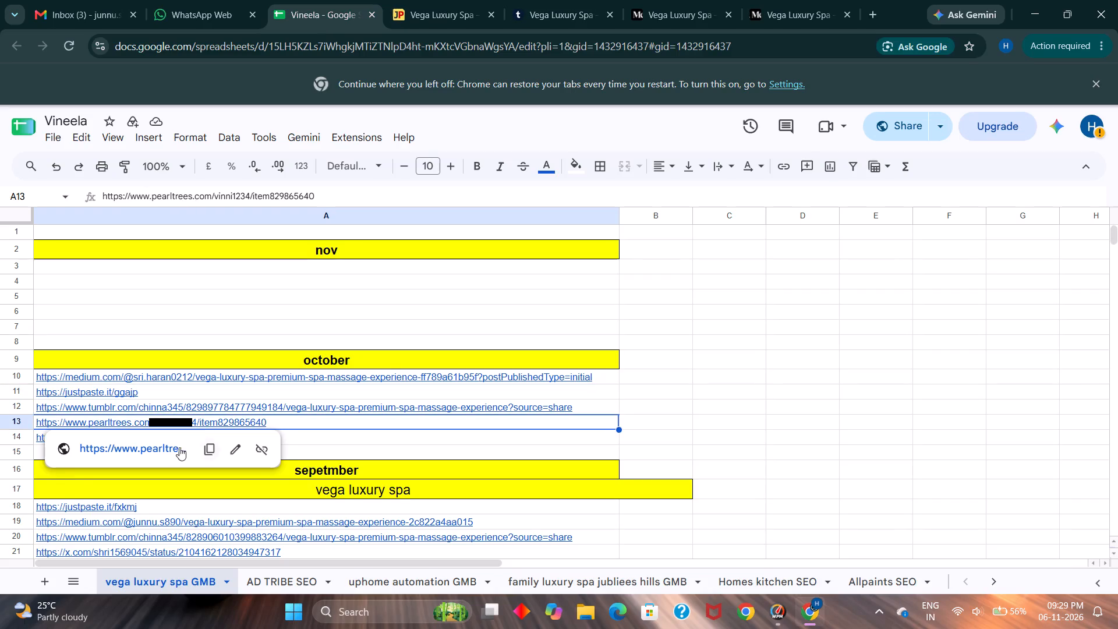
pyautogui.click(155, 444)
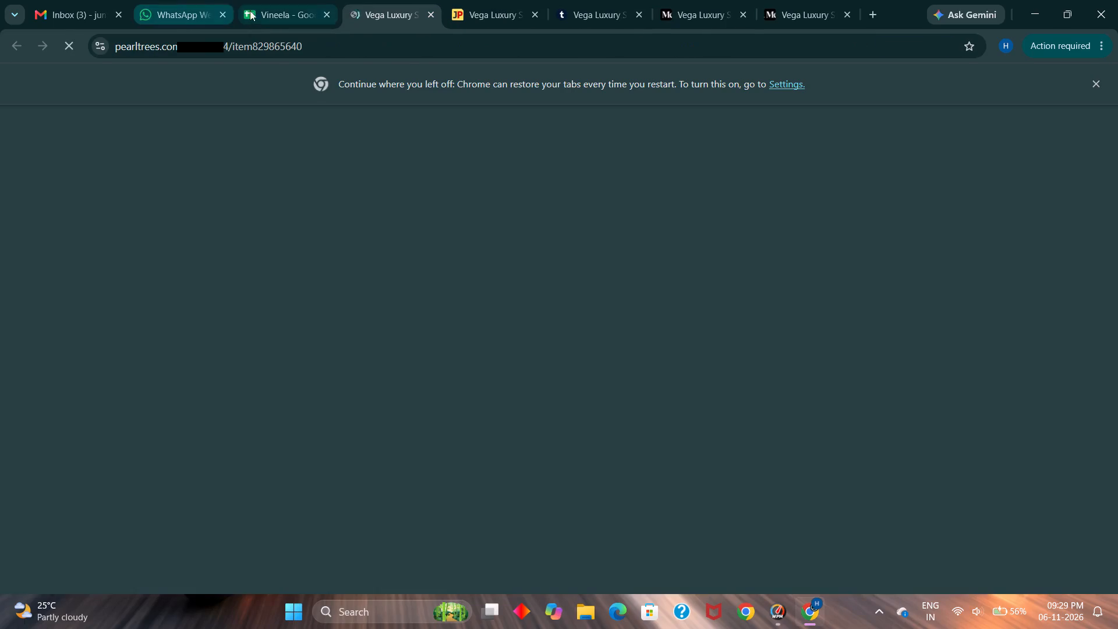
# Open the coolpot.com story link listed under nov in the spreadsheet's uphome automation GMB sheet.
pyautogui.click(252, 8)
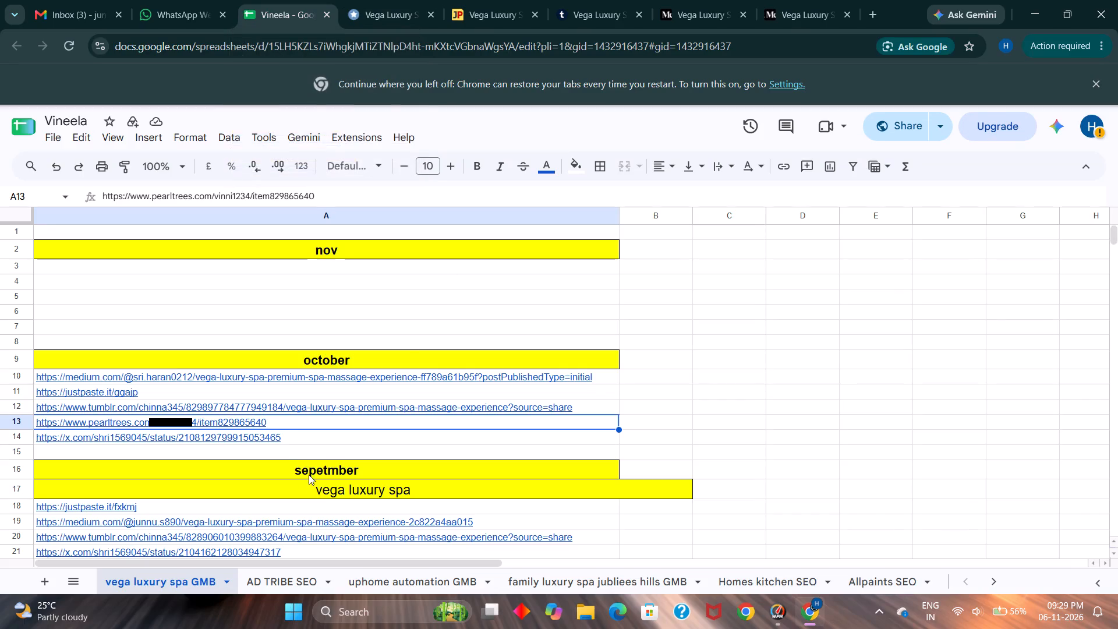
pyautogui.click(231, 528)
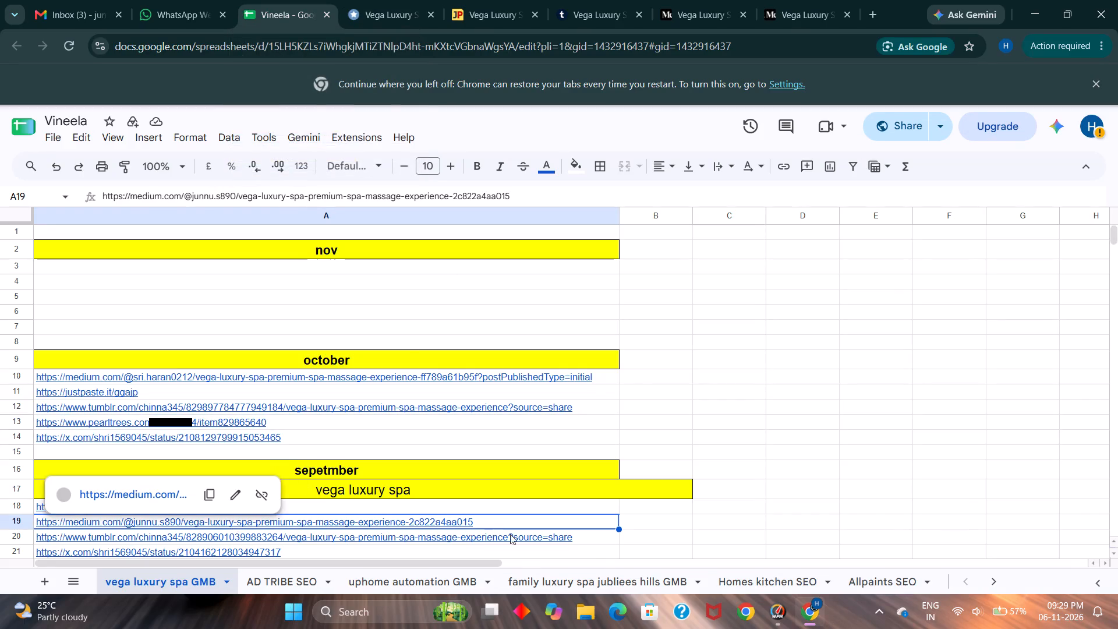
pyautogui.click(411, 578)
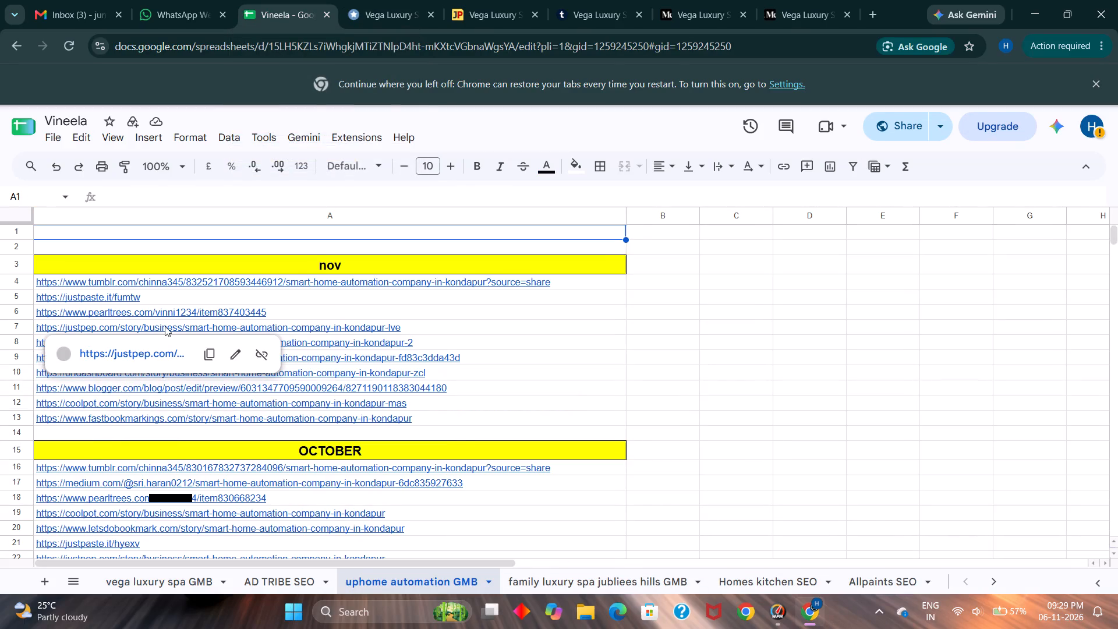
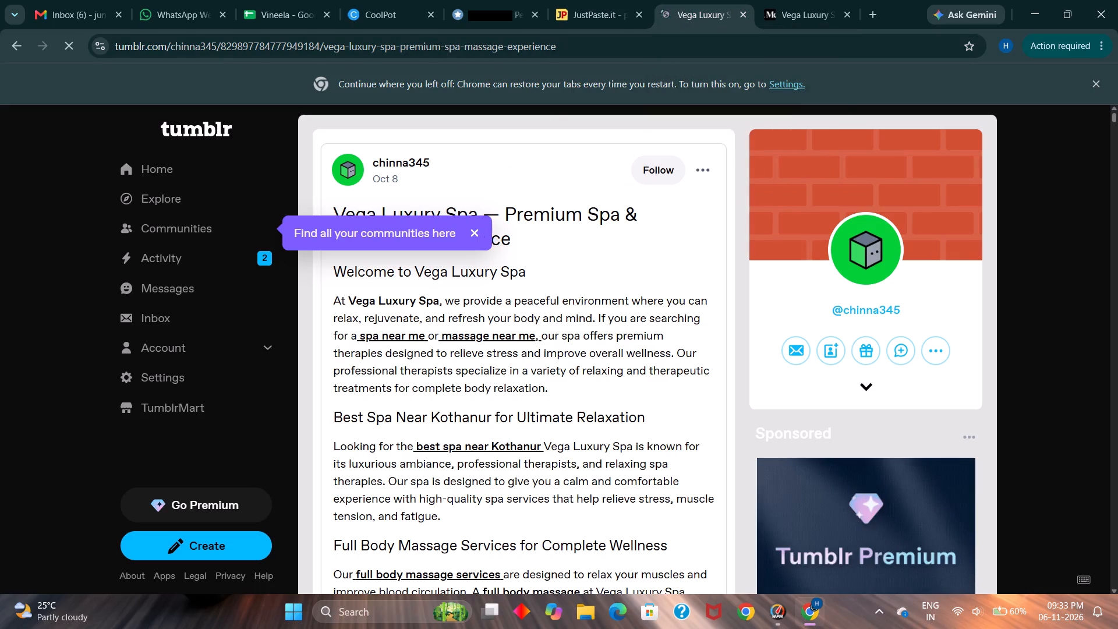
# Start a new Tumblr text post and paste "Vega Luxury Spa — Premium Spa & Massage Experience" as its title.
pyautogui.click(477, 229)
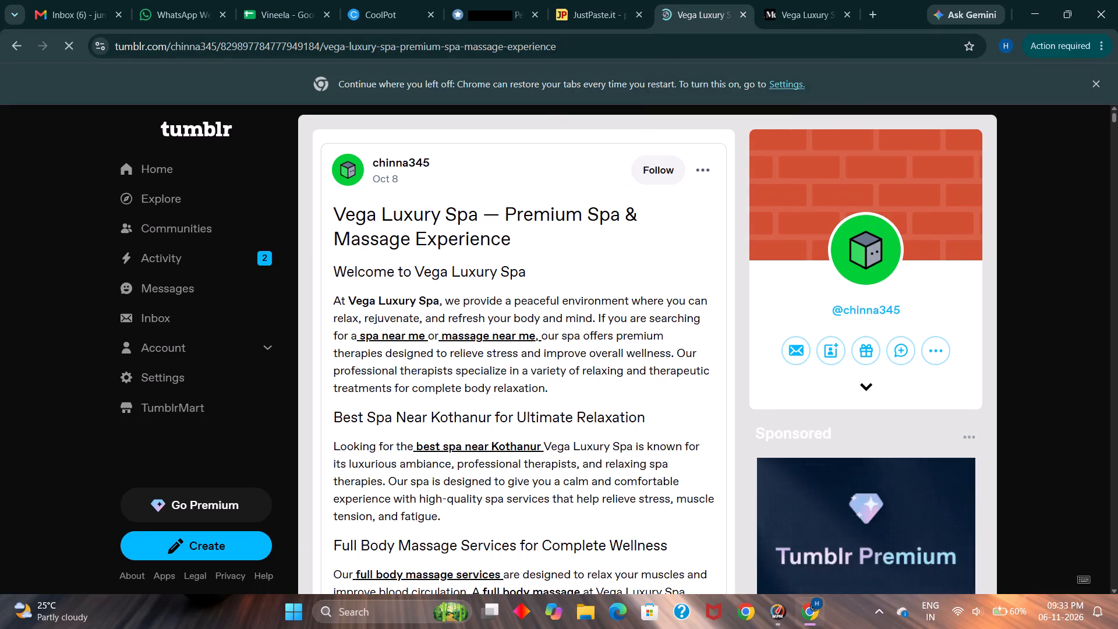
pyautogui.click(210, 542)
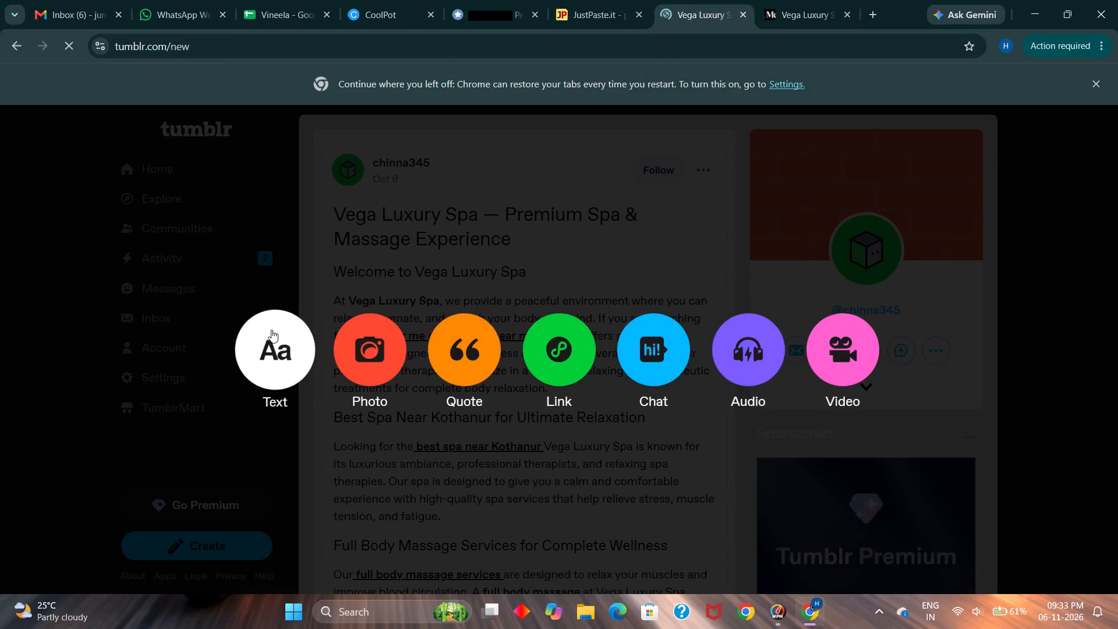
pyautogui.click(276, 349)
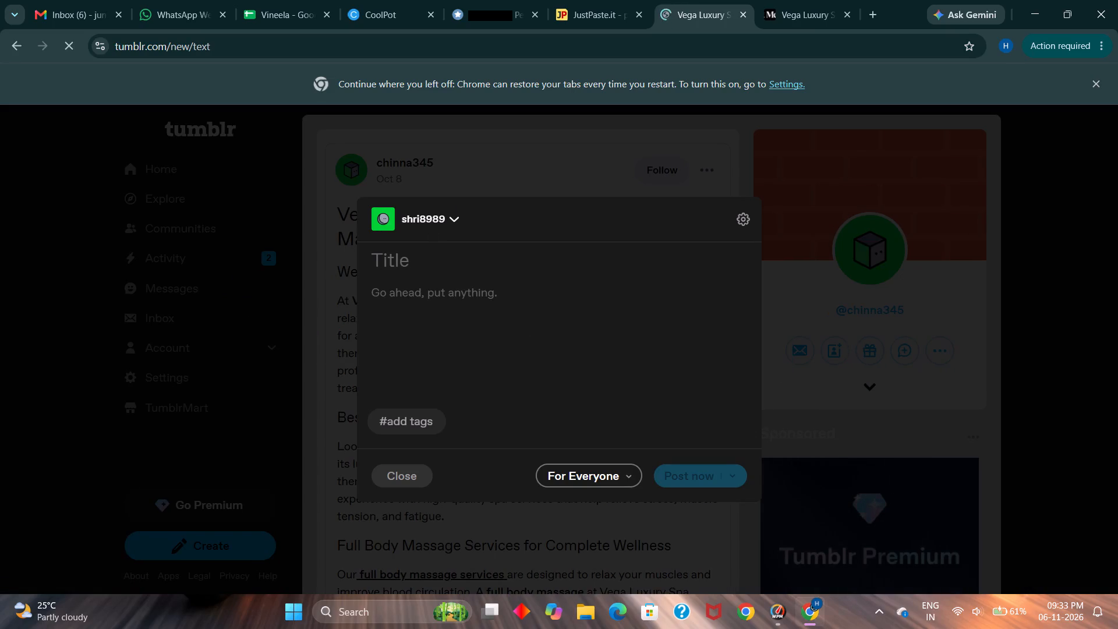
pyautogui.click(390, 256)
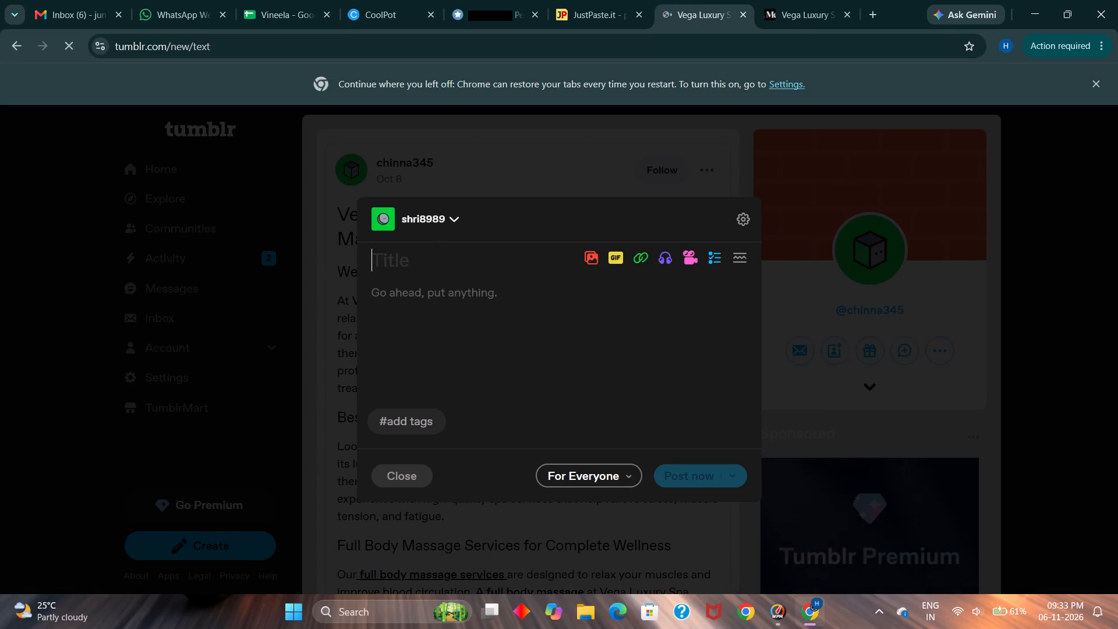
pyautogui.hotkey('ctrl', 'v')
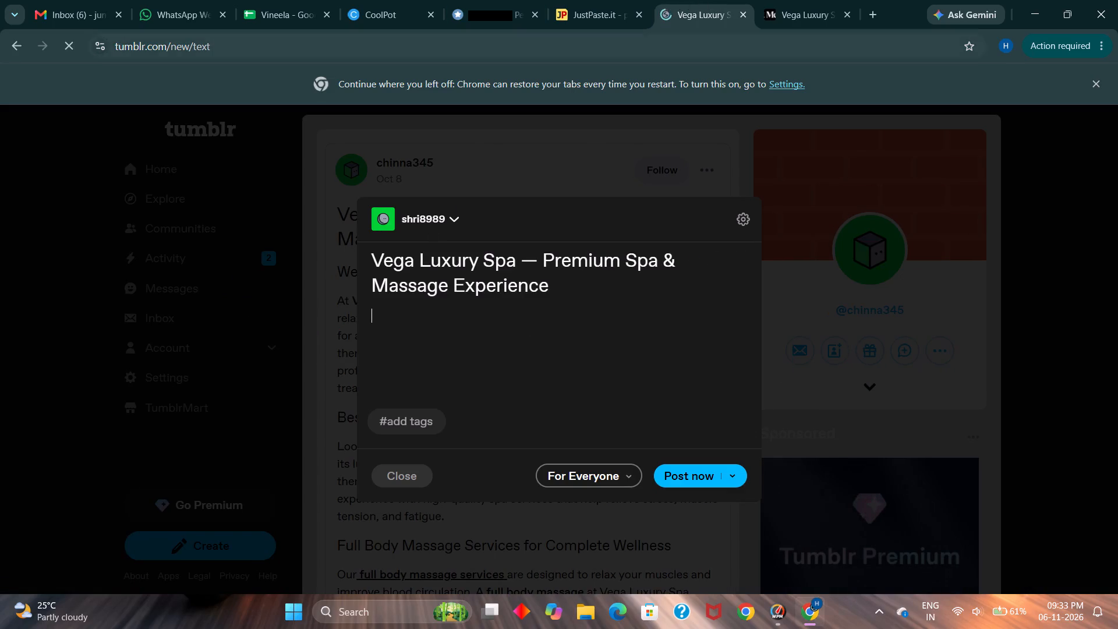
# Copy the body of the published Medium Vega Luxury Spa story, from the image below the title through the "Phone no" line.
pyautogui.click(771, 9)
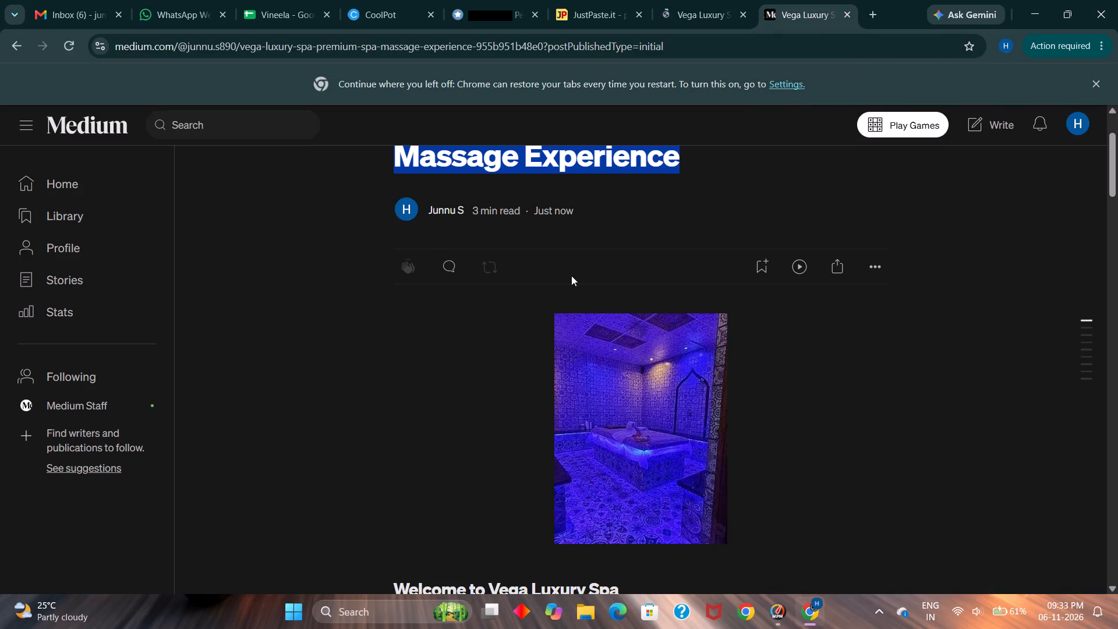
pyautogui.click(512, 323)
pyautogui.moveTo(532, 299); pyautogui.dragTo(583, 358)
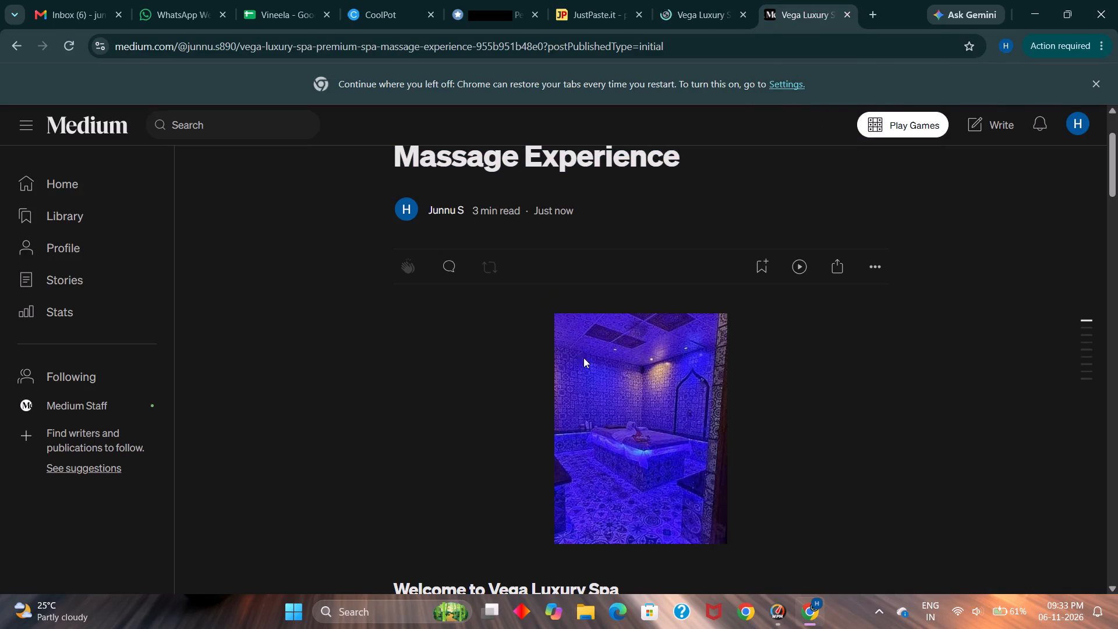
pyautogui.moveTo(583, 358); pyautogui.dragTo(681, 567)
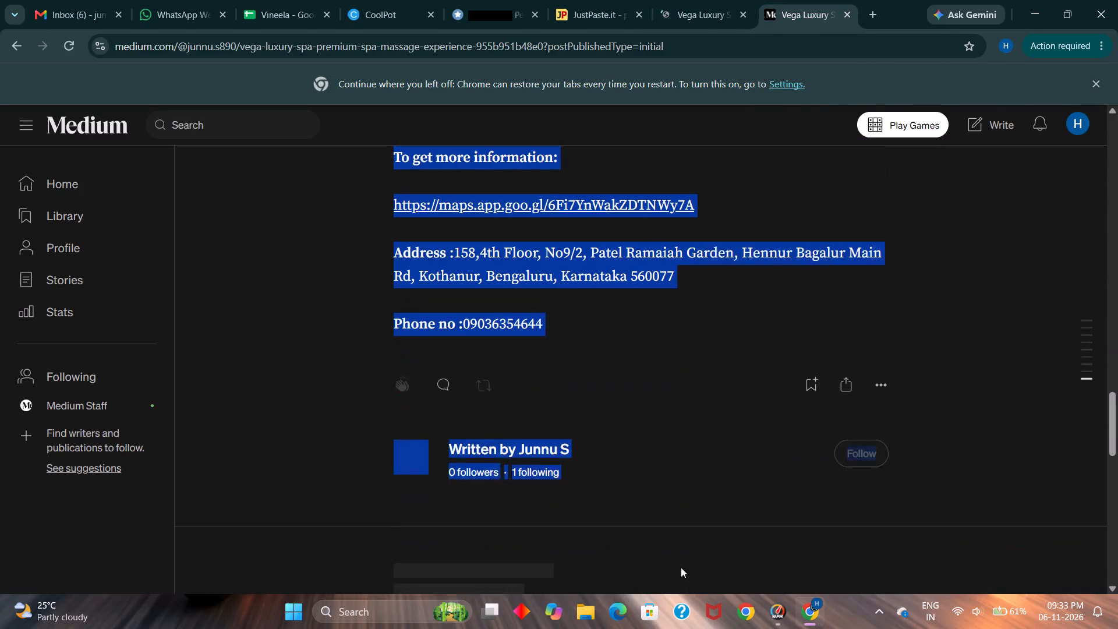
pyautogui.moveTo(681, 567); pyautogui.dragTo(558, 321)
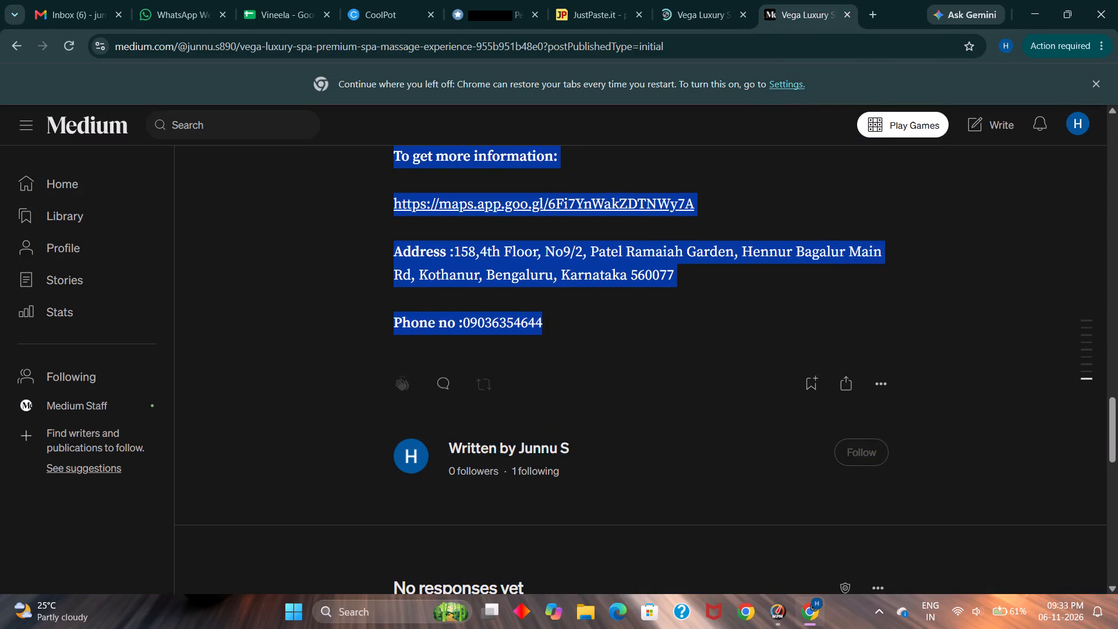
pyautogui.hotkey('ctrl', 'c')
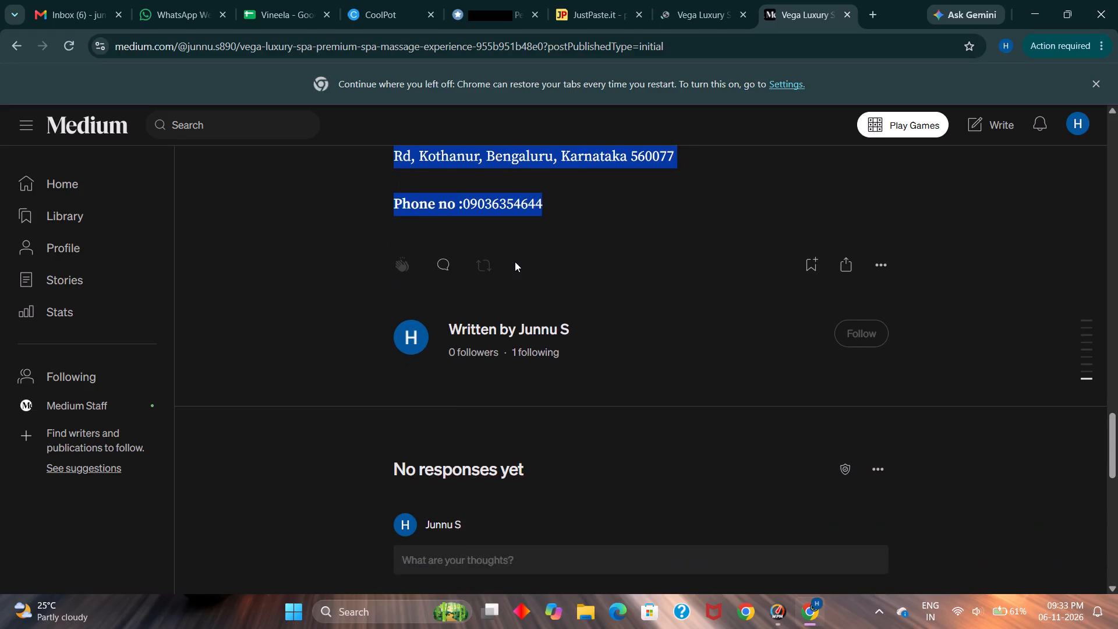
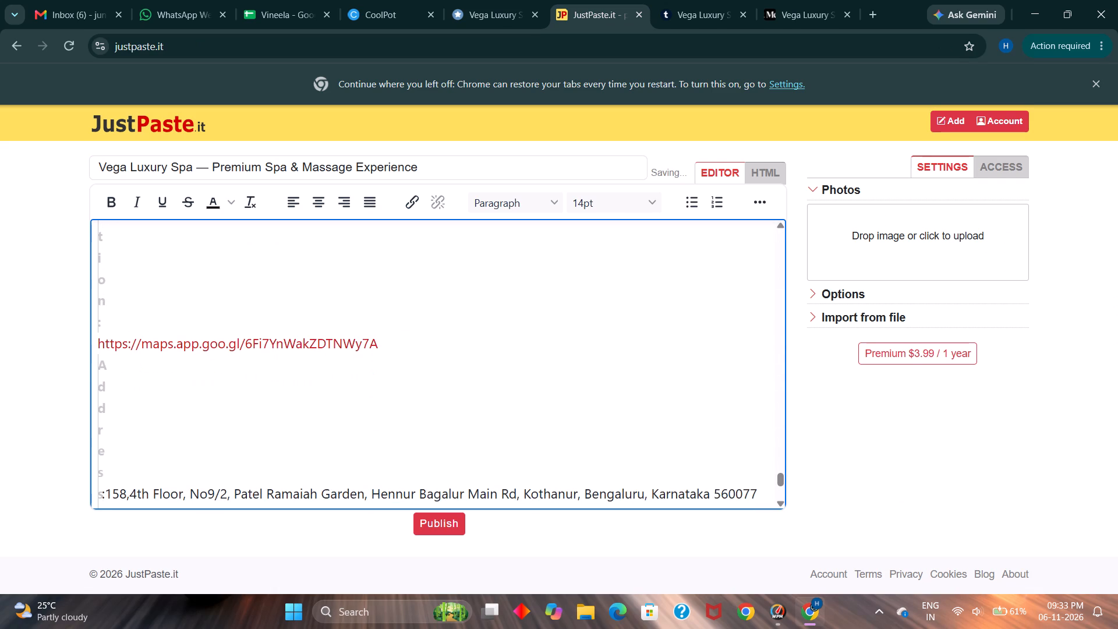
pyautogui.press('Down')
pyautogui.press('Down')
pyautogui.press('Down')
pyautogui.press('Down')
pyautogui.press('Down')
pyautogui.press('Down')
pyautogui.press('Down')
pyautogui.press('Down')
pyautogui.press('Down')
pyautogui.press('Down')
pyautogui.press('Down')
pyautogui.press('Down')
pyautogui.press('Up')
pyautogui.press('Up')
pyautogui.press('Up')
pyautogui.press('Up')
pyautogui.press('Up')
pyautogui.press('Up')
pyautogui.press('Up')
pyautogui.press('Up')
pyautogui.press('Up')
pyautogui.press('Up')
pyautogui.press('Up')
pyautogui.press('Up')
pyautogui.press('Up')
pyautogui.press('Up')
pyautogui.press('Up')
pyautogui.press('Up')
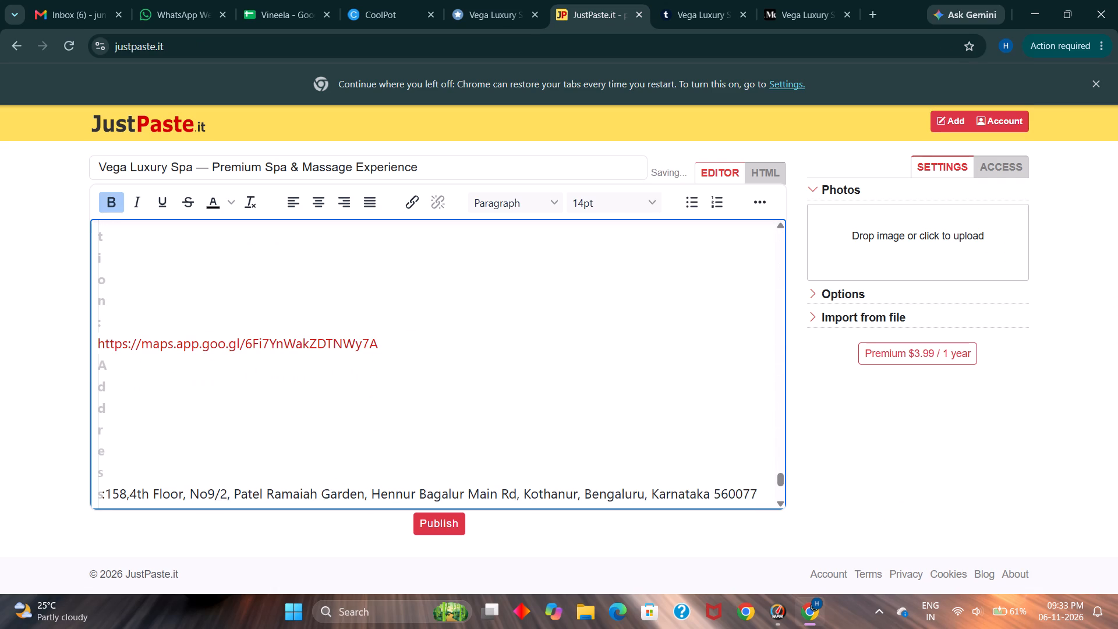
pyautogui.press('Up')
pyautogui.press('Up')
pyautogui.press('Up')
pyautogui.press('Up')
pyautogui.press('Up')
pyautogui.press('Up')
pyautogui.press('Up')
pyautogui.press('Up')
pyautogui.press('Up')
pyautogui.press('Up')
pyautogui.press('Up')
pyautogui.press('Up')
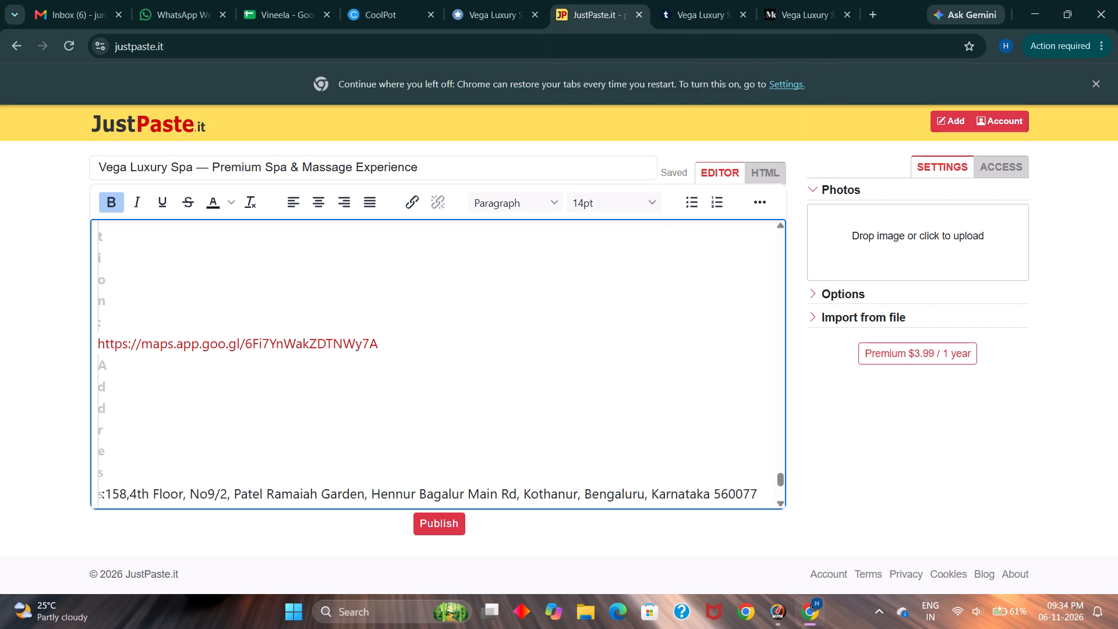
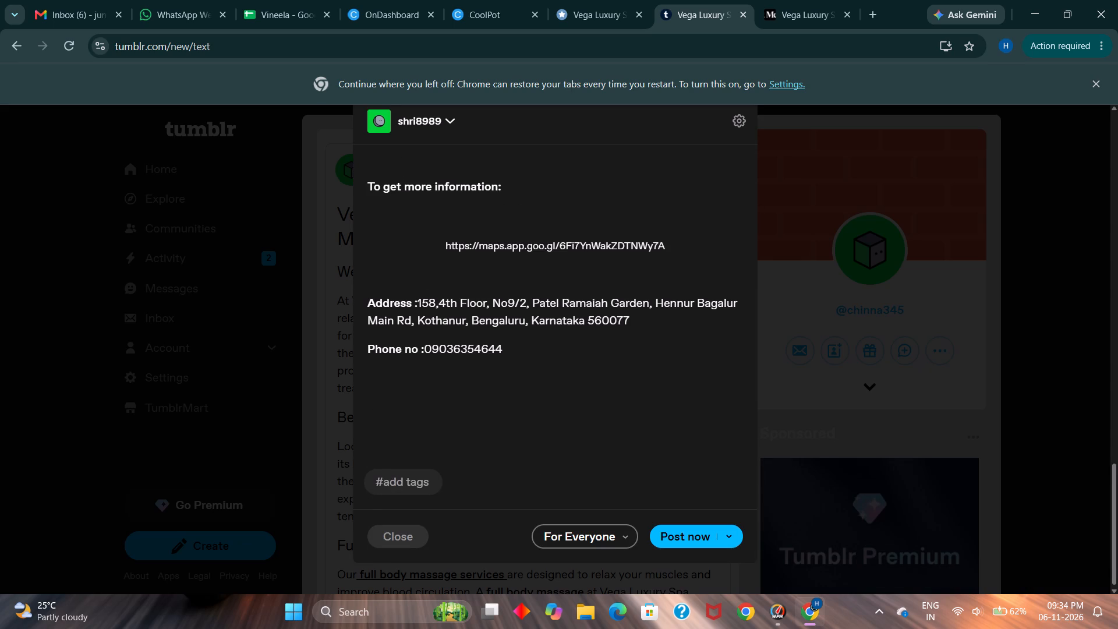
# Remove the Google Maps preview card below "To get more information:" in the Tumblr draft.
pyautogui.press('Up')
pyautogui.press('Up')
pyautogui.press('Up')
pyautogui.press('Up')
pyautogui.press('Up')
pyautogui.press('Up')
pyautogui.press('Up')
pyautogui.press('Up')
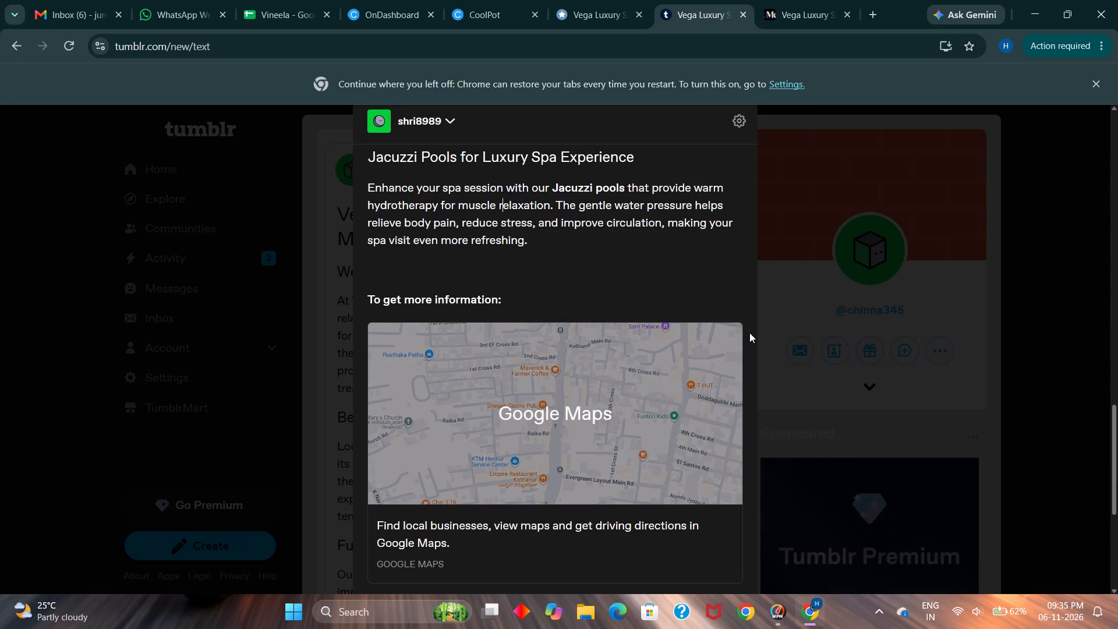
pyautogui.click(731, 335)
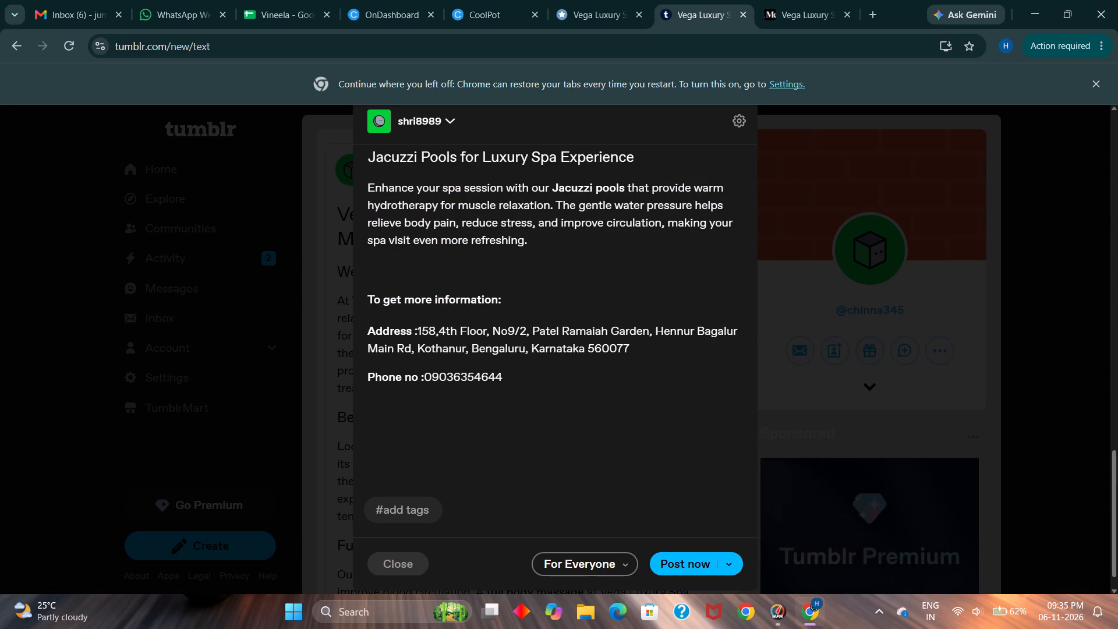
# Delete the blank line between the Jacuzzi pools paragraph and "To get more information:".
pyautogui.click(365, 274)
pyautogui.press('Return')
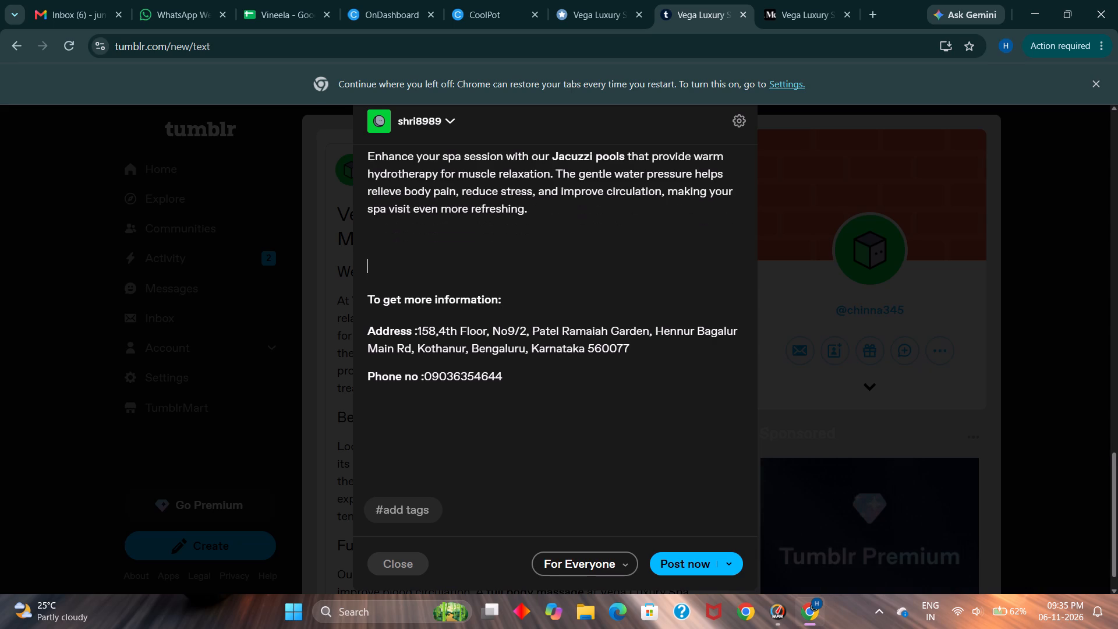
pyautogui.press('BackSpace')
pyautogui.press('BackSpace')
# Remove the spa room photo between the post title and the "Welcome to Vega Luxury Spa" heading.
pyautogui.press('Up')
pyautogui.press('Up')
pyautogui.press('Up')
pyautogui.press('Up')
pyautogui.press('Up')
pyautogui.press('Up')
pyautogui.press('Up')
pyautogui.press('Up')
pyautogui.press('Up')
pyautogui.press('Up')
pyautogui.press('Up')
pyautogui.press('Up')
pyautogui.press('Up')
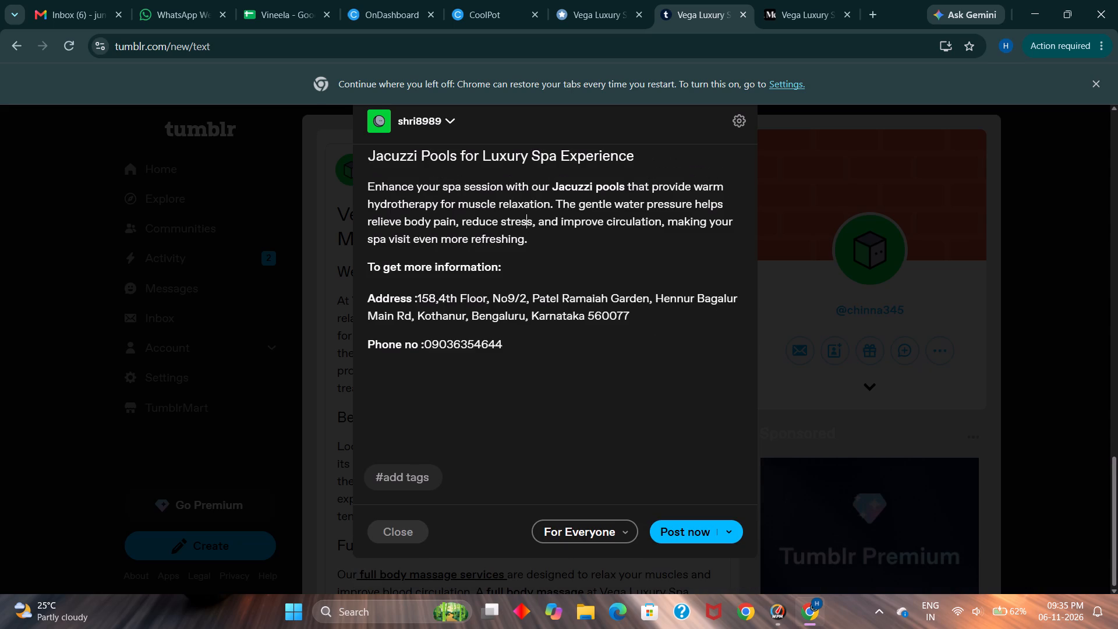
pyautogui.press('Up')
pyautogui.press('Up')
pyautogui.press('Up')
pyautogui.press('Up')
pyautogui.press('Up')
pyautogui.press('Up')
pyautogui.press('Up')
pyautogui.press('Up')
pyautogui.press('Up')
pyautogui.press('Up')
pyautogui.press('Up')
pyautogui.press('Up')
pyautogui.press('Up')
pyautogui.press('Up')
pyautogui.press('Up')
pyautogui.press('Up')
pyautogui.press('Up')
pyautogui.press('Up')
pyautogui.press('Up')
pyautogui.press('Up')
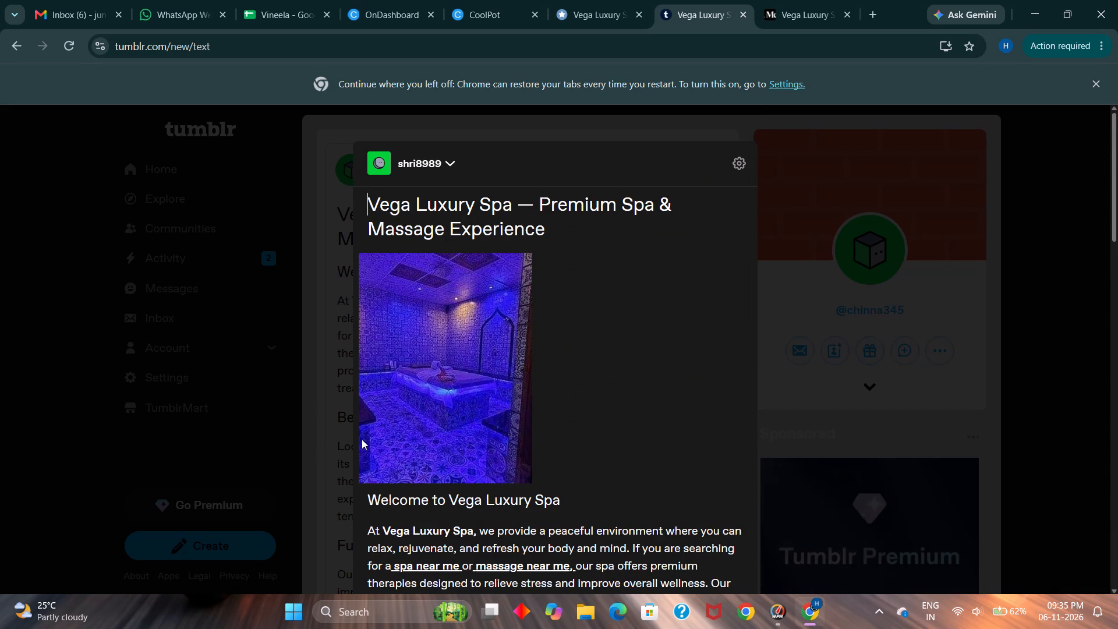
pyautogui.click(517, 272)
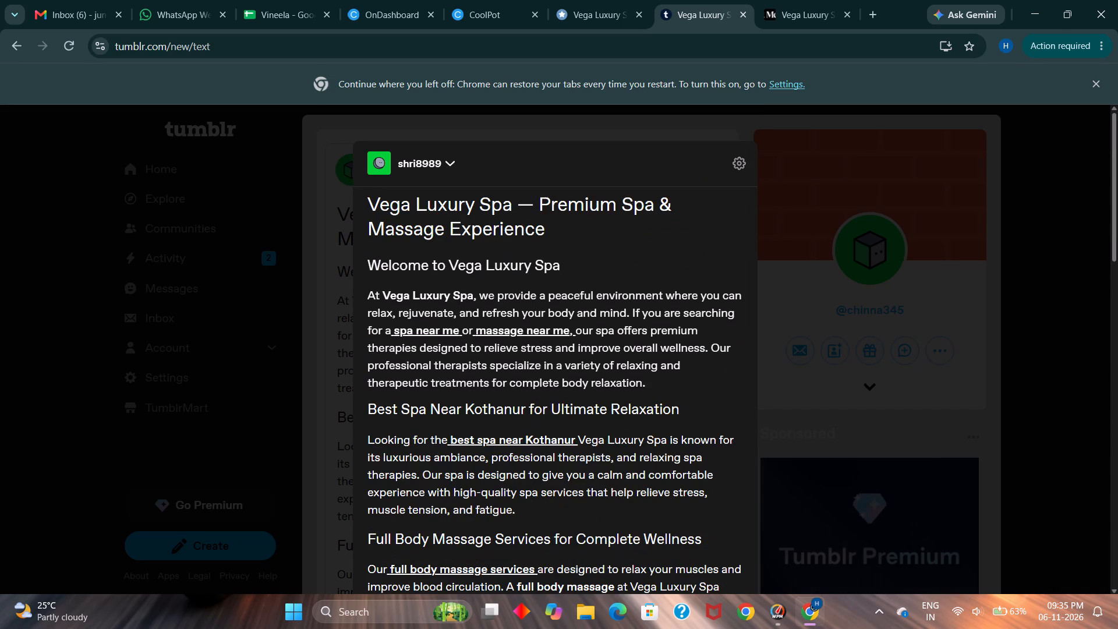
# Publish the Vega Luxury Spa post on Tumblr for everyone, without adding tags.
pyautogui.press('Down')
pyautogui.press('Down')
pyautogui.press('Down')
pyautogui.press('Down')
pyautogui.press('Down')
pyautogui.press('Down')
pyautogui.press('Down')
pyautogui.press('Down')
pyautogui.press('Down')
pyautogui.press('Down')
pyautogui.press('Down')
pyautogui.press('Down')
pyautogui.press('Down')
pyautogui.press('Down')
pyautogui.press('Down')
pyautogui.press('Down')
pyautogui.press('Down')
pyautogui.press('Down')
pyautogui.press('Down')
pyautogui.press('Down')
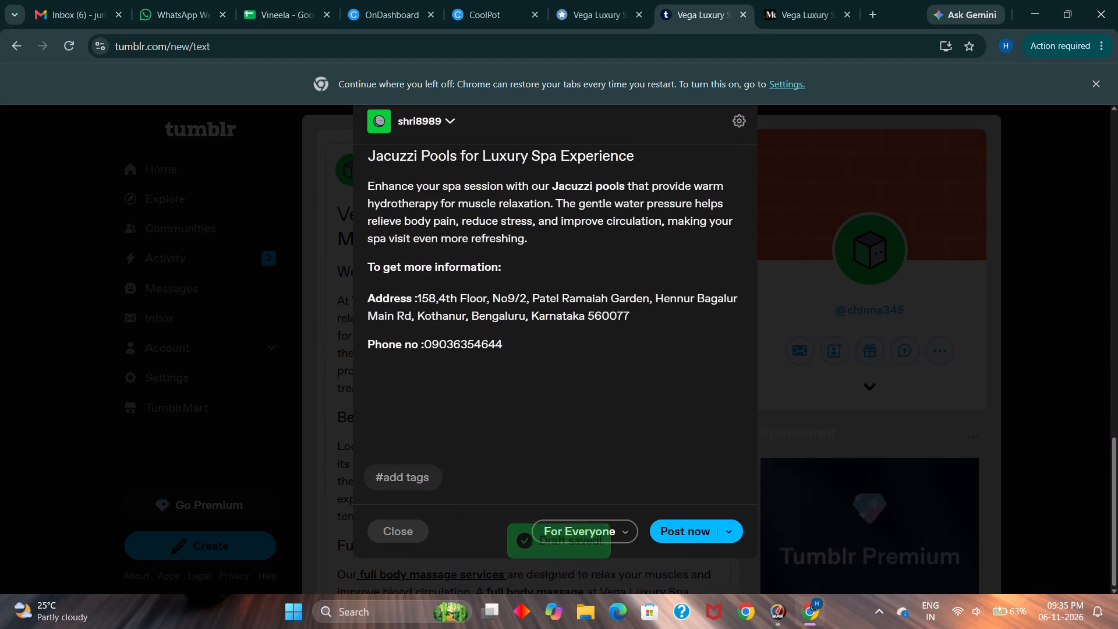
pyautogui.click(684, 530)
pyautogui.hscroll(-1, 663, 499)
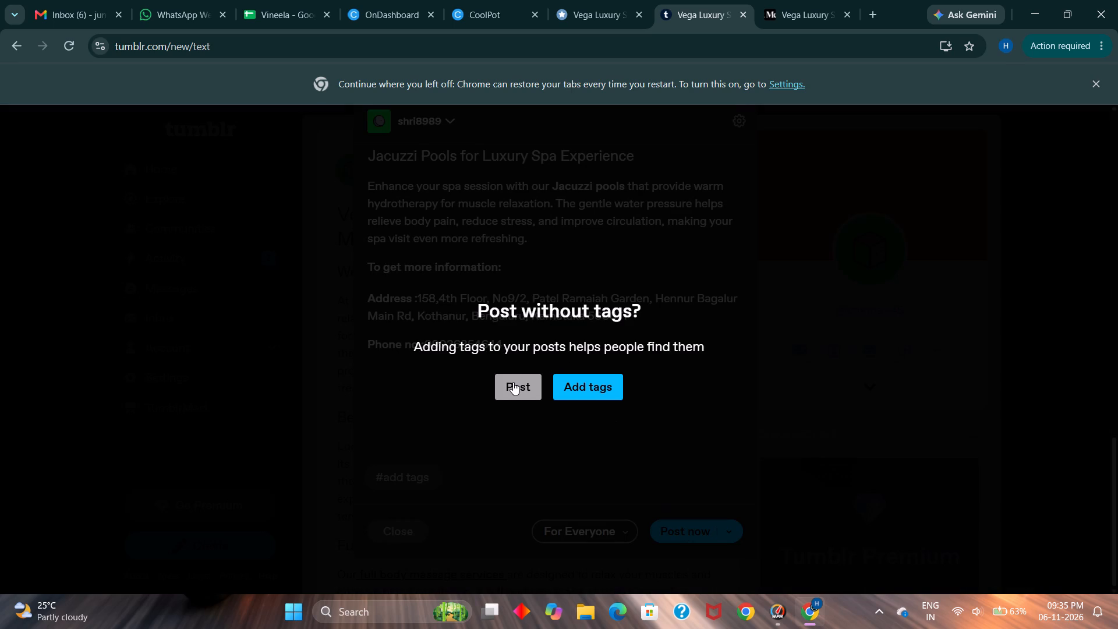
pyautogui.hscroll(-1, 513, 382)
pyautogui.click(513, 382)
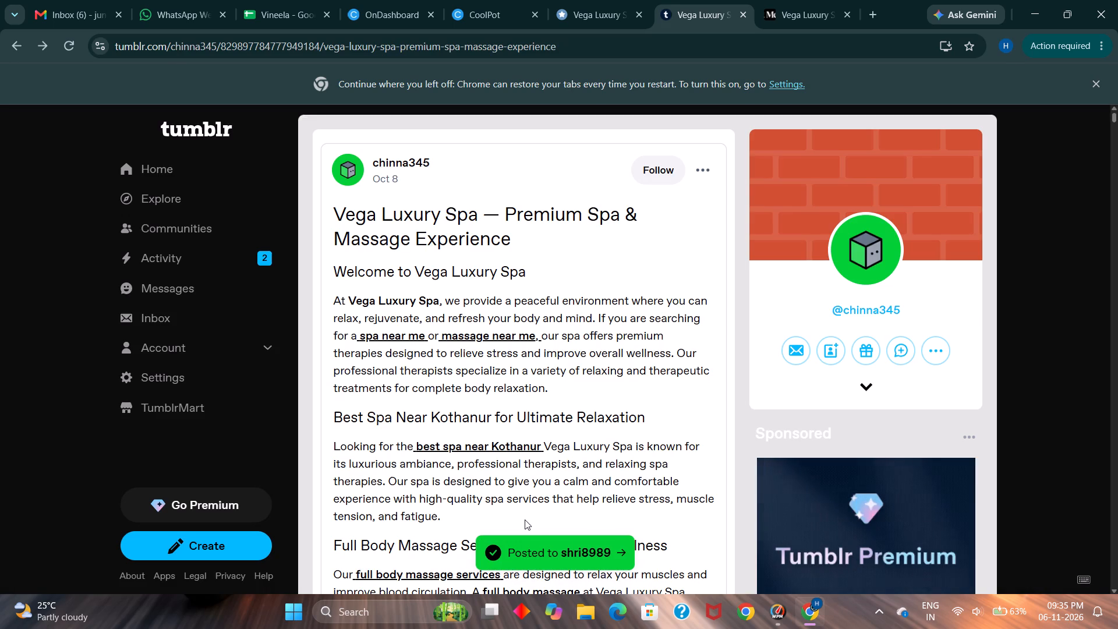
# Open the newly published Vega Luxury Spa post and copy its link.
pyautogui.click(573, 554)
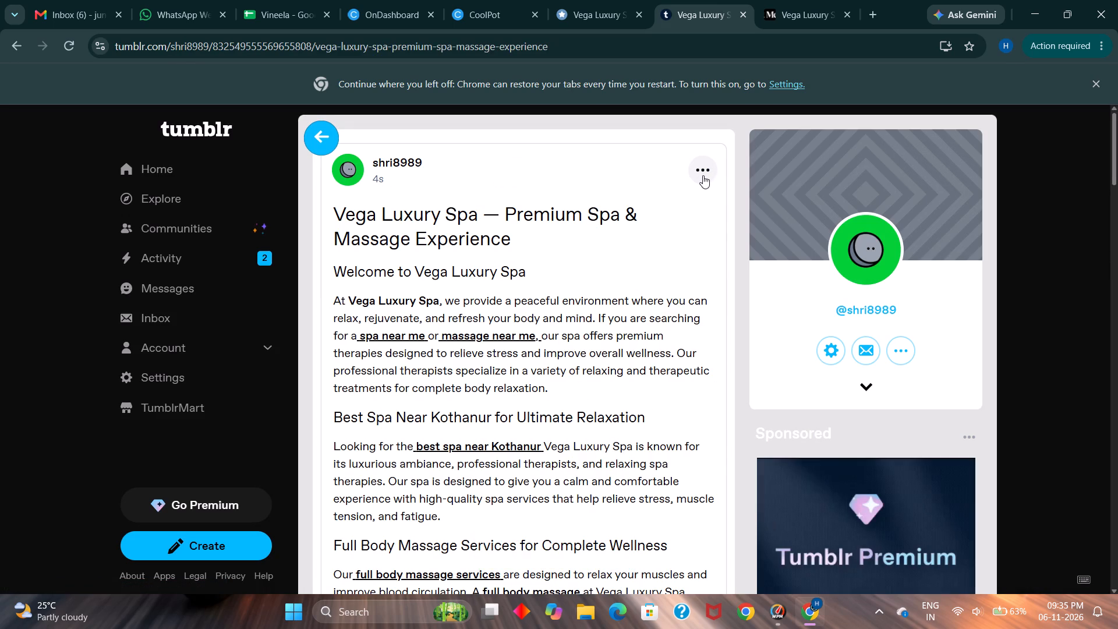
pyautogui.click(705, 174)
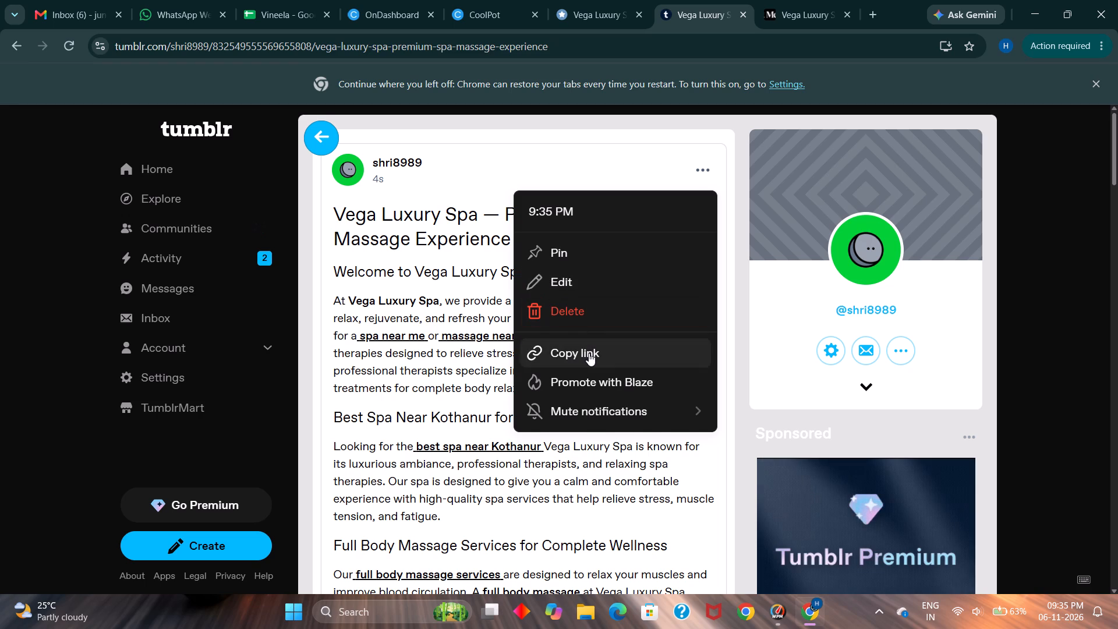
pyautogui.click(589, 353)
# Switch to the Vineela spreadsheet and select cell A4 under nov on the vega luxury spa GMB sheet.
pyautogui.click(279, 10)
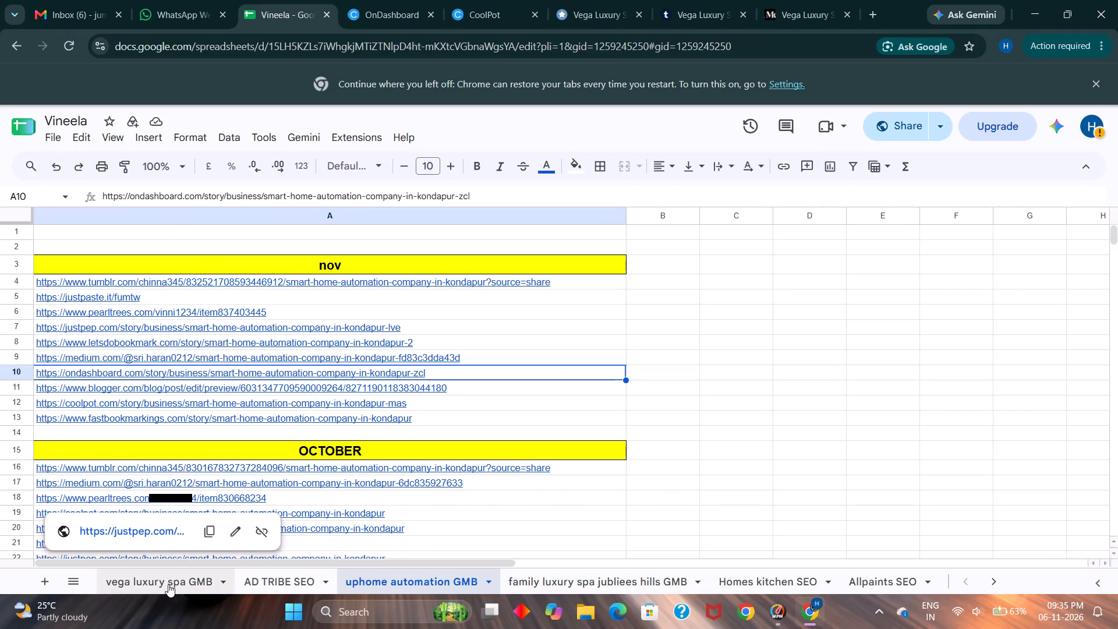
pyautogui.click(168, 584)
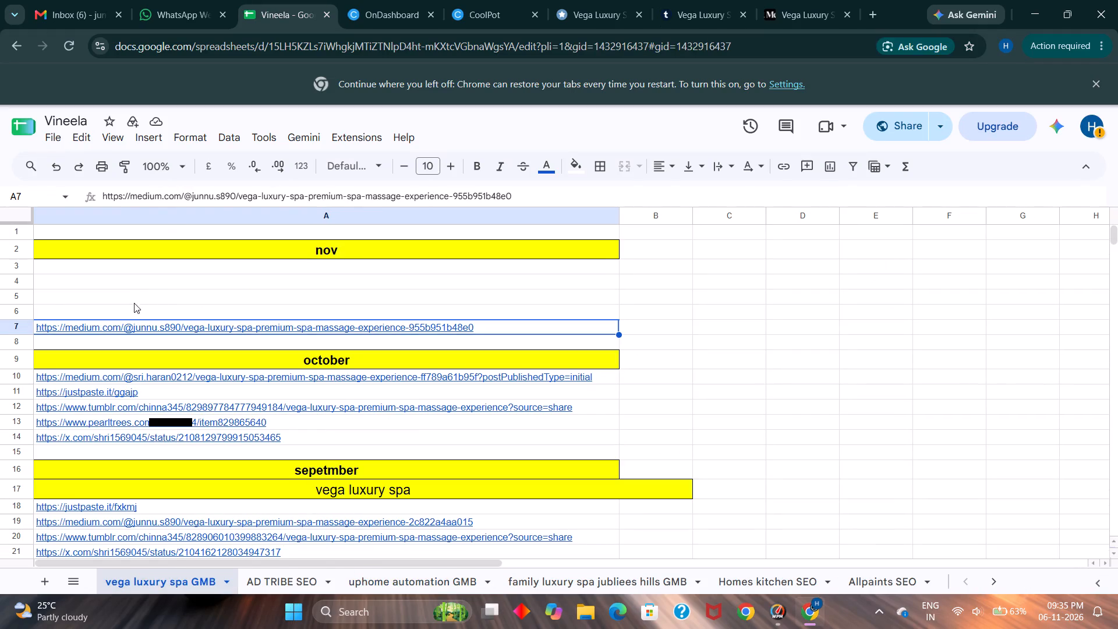
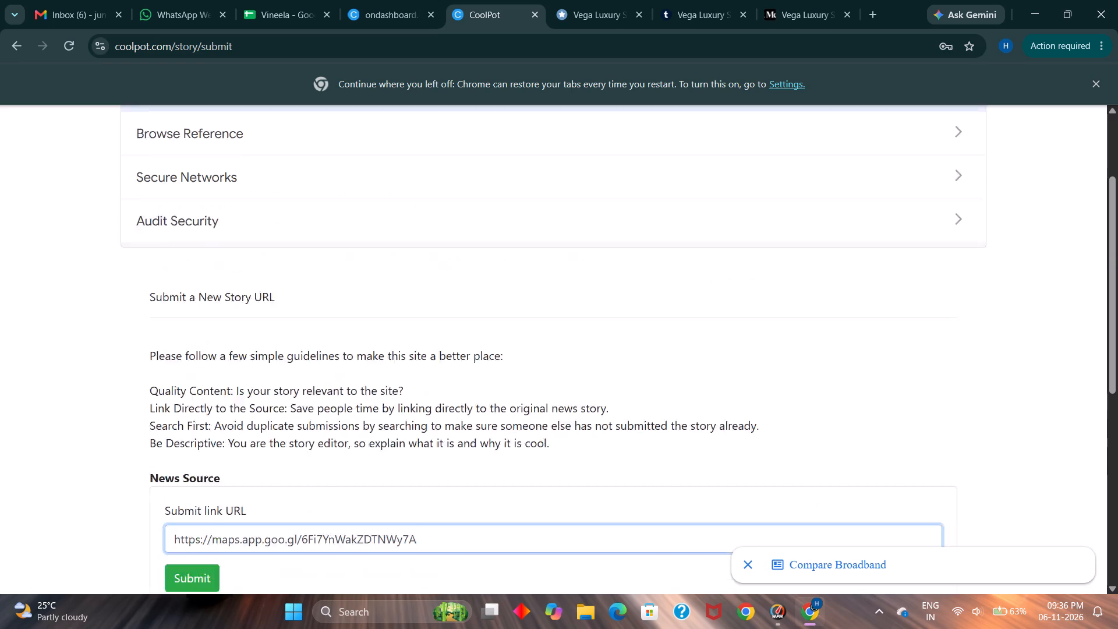
pyautogui.press('Down')
pyautogui.press('Down')
pyautogui.press('Down')
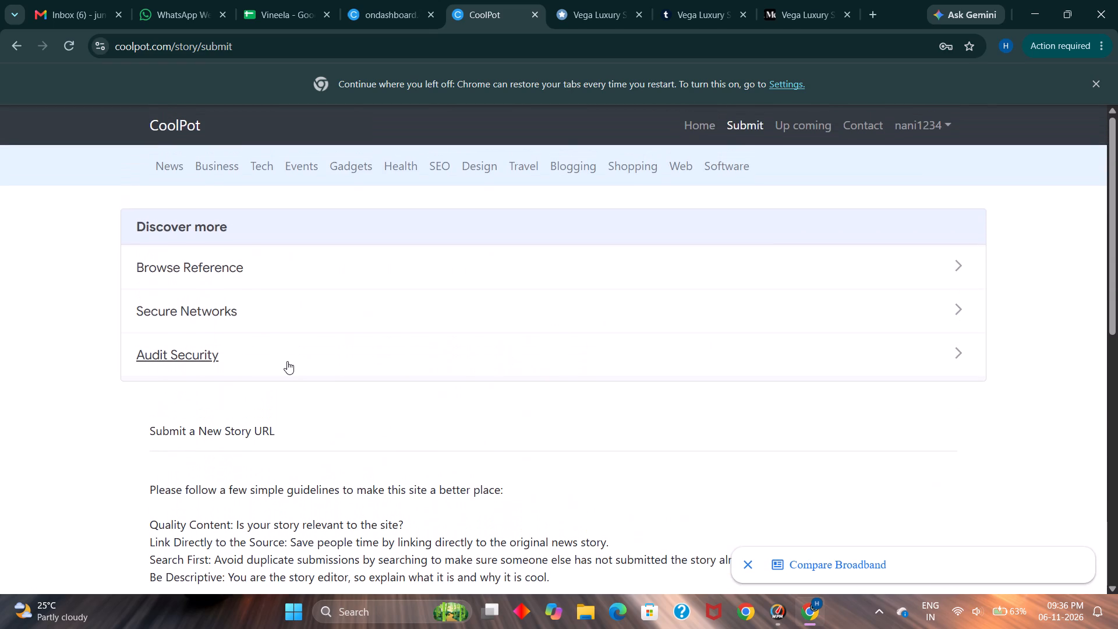
pyautogui.press('Down')
pyautogui.press('Down')
pyautogui.click(287, 361)
pyautogui.click(86, 422)
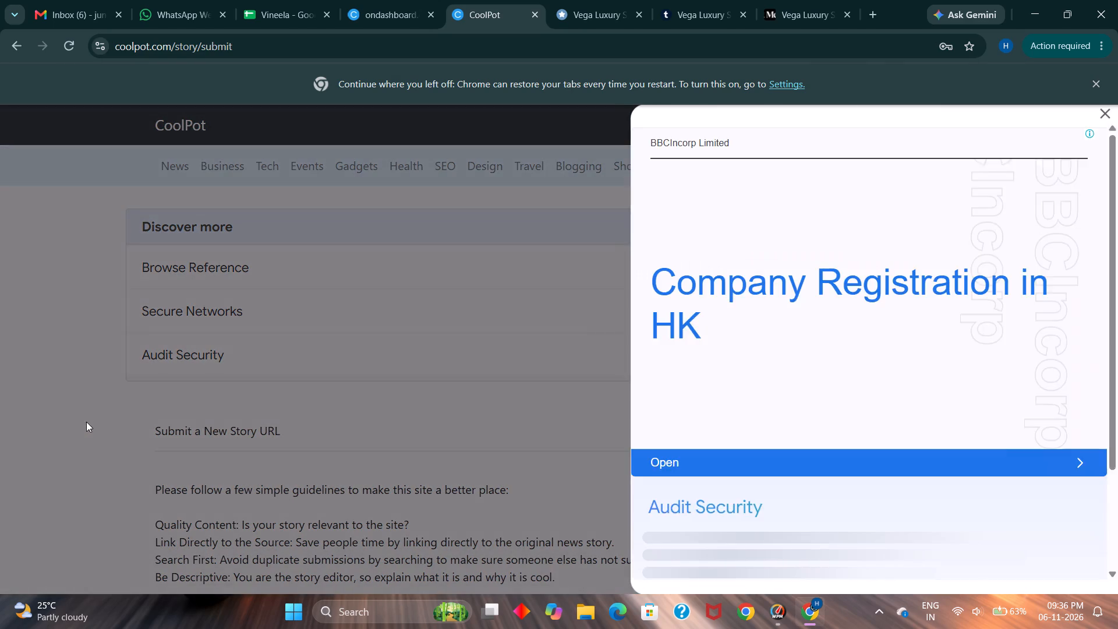
pyautogui.press('Down')
pyautogui.press('Down')
pyautogui.press('Down')
pyautogui.press('Down')
pyautogui.press('Down')
pyautogui.press('Down')
pyautogui.press('Down')
pyautogui.press('Down')
pyautogui.press('Down')
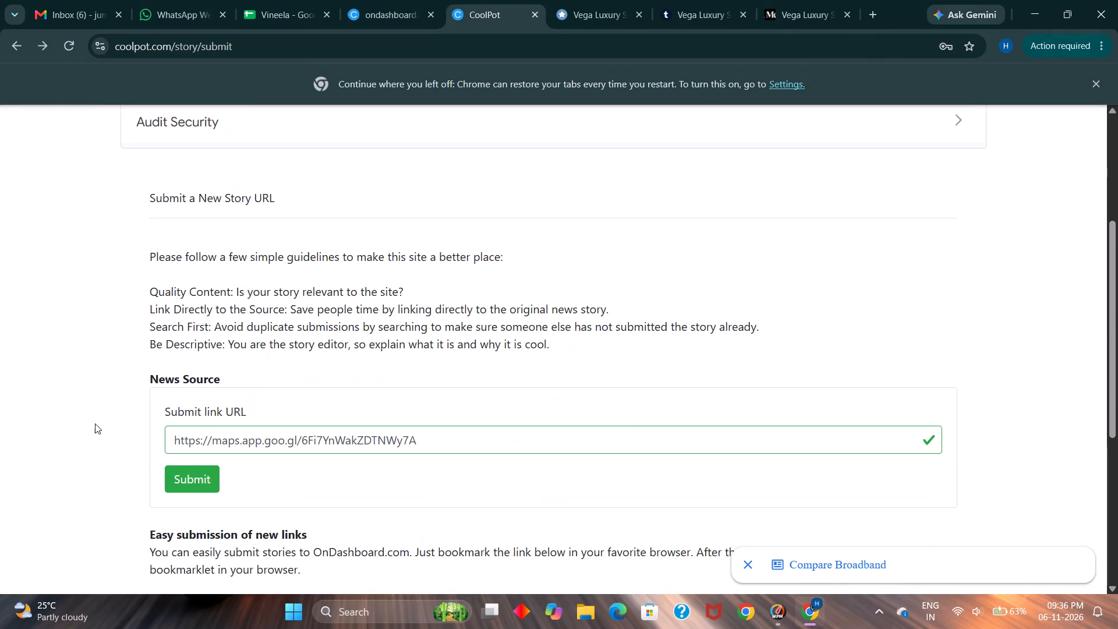
pyautogui.click(187, 477)
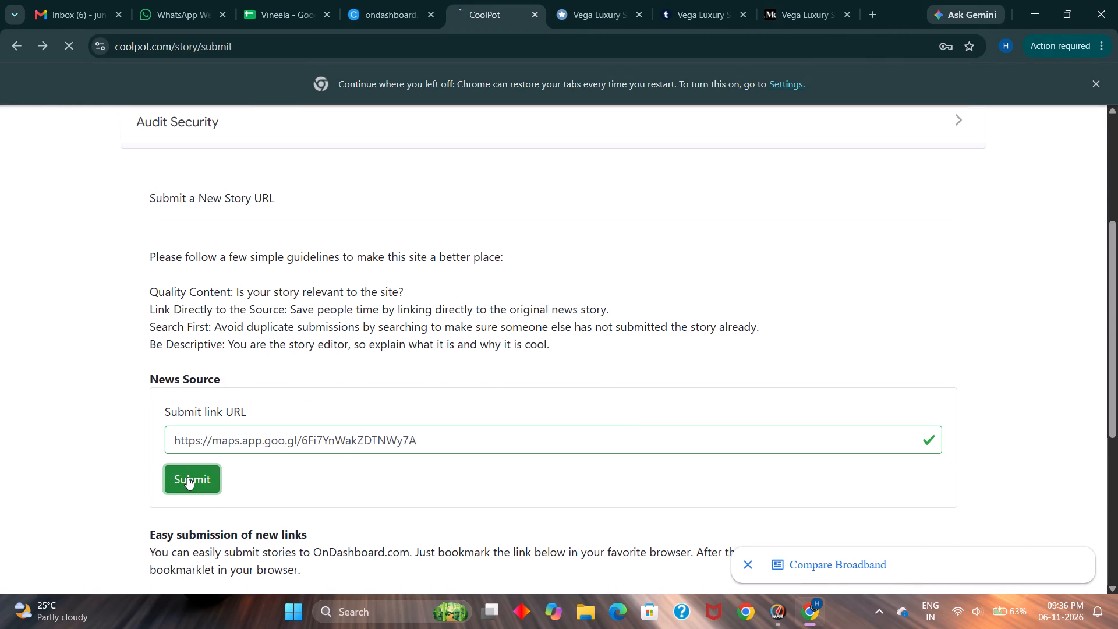
# Switch to the Medium article and copy its title, "Vega Luxury Spa — Premium Spa & Massage Experience".
pyautogui.click(799, 11)
pyautogui.click(356, 304)
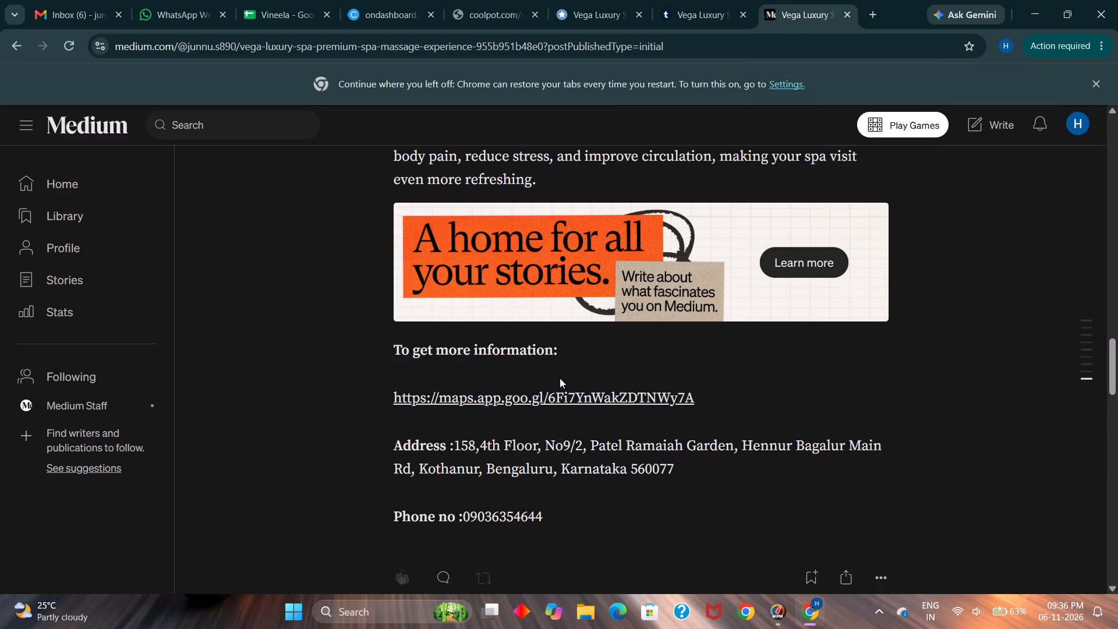
pyautogui.press('Up')
pyautogui.press('Up')
pyautogui.press('Up')
pyautogui.press('Up')
pyautogui.press('Up')
pyautogui.press('Up')
pyautogui.press('Up')
pyautogui.press('Up')
pyautogui.press('Up')
pyautogui.press('Up')
pyautogui.press('Up')
pyautogui.press('Up')
pyautogui.press('Up')
pyautogui.press('Up')
pyautogui.press('Up')
pyautogui.press('Up')
pyautogui.press('Up')
pyautogui.press('Up')
pyautogui.press('Up')
pyautogui.press('Up')
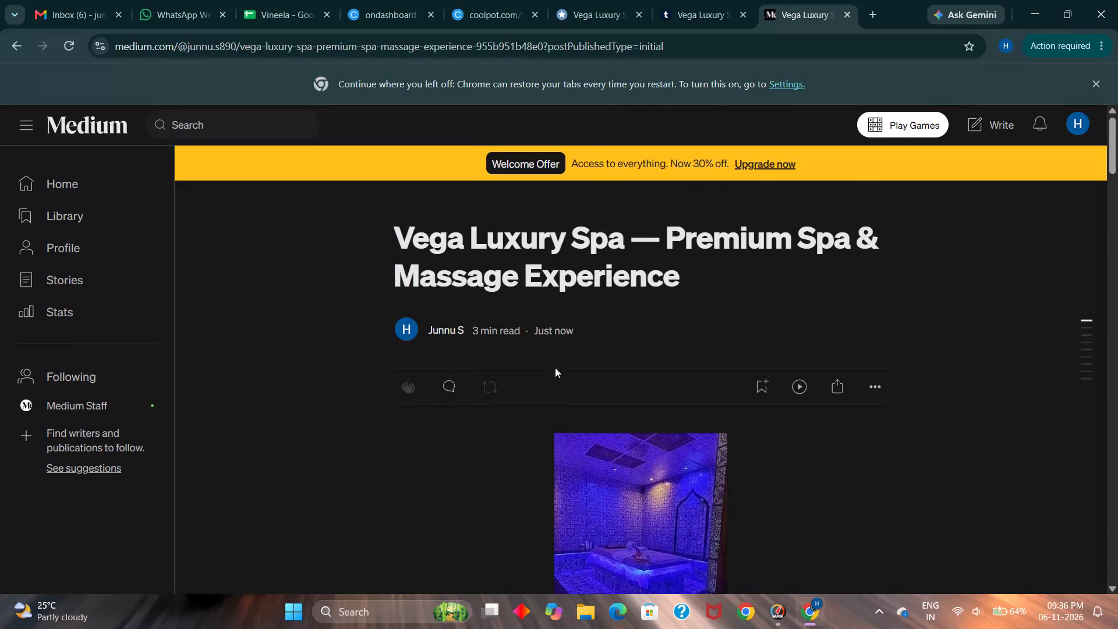
pyautogui.tripleClick(524, 266)
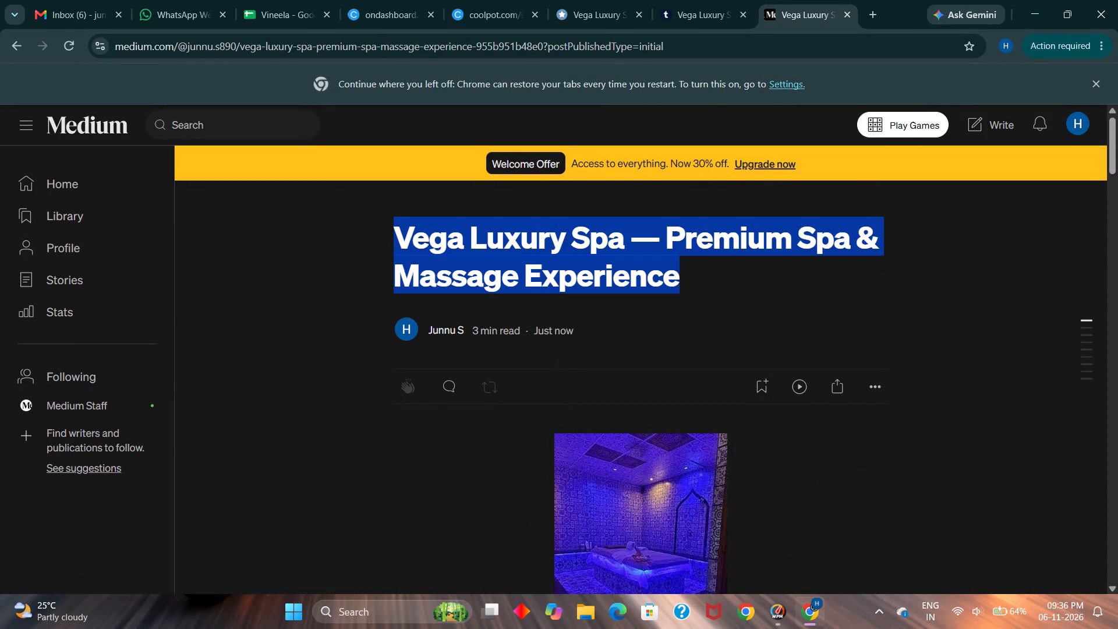
pyautogui.hotkey('ctrl', 'c')
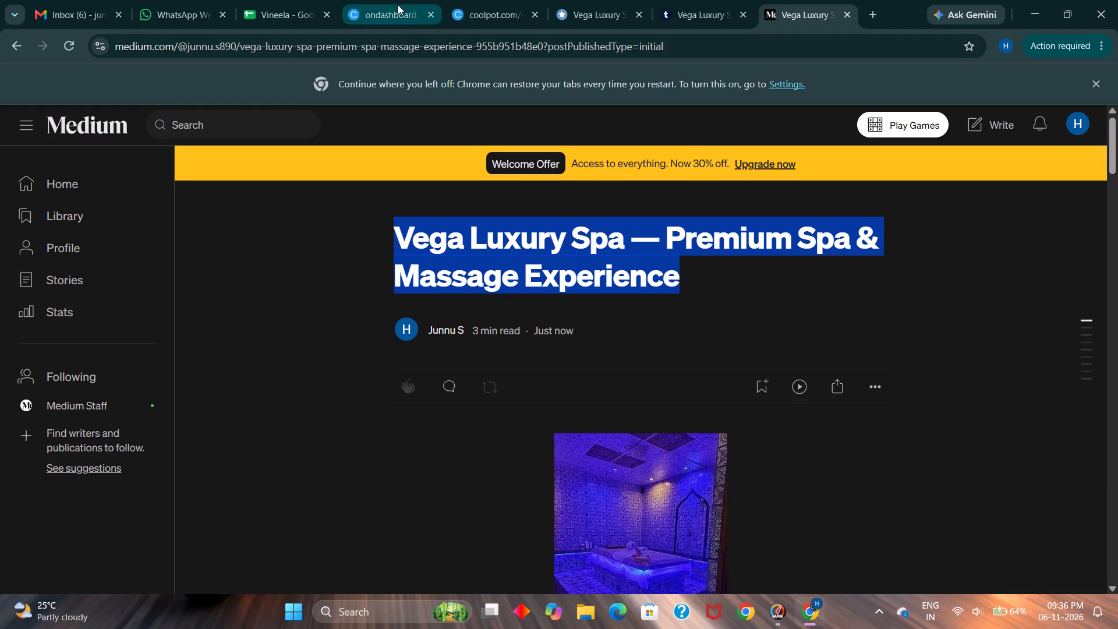
# In the OnDashboard article form, replace the title "Google Maps" with the copied article title and set the category to Business.
pyautogui.click(398, 5)
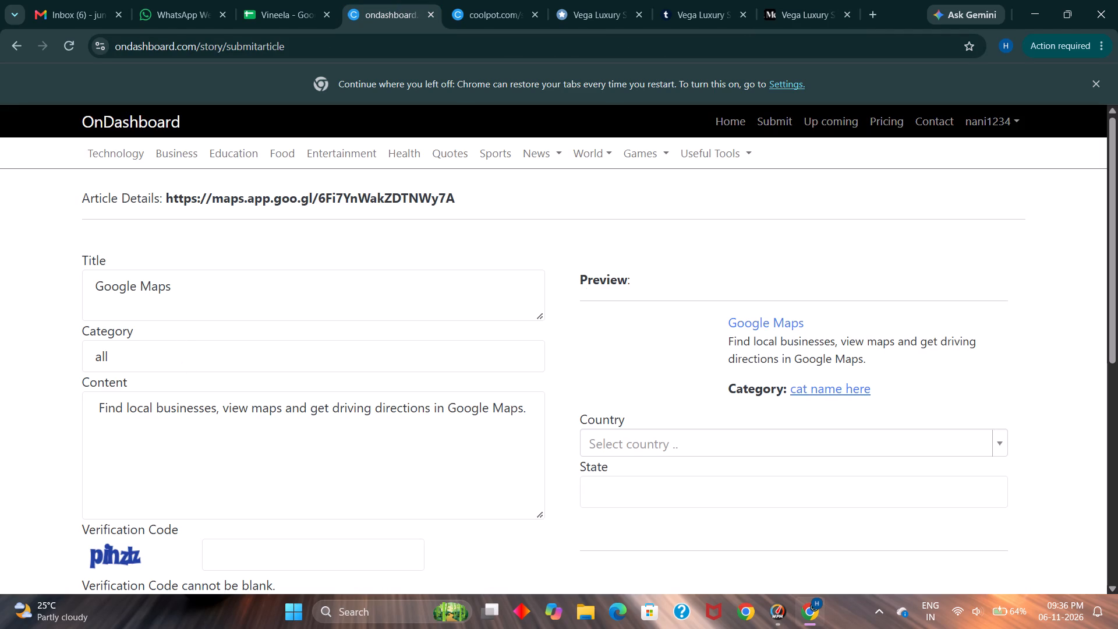
pyautogui.moveTo(181, 288); pyautogui.dragTo(75, 296)
pyautogui.press('BackSpace')
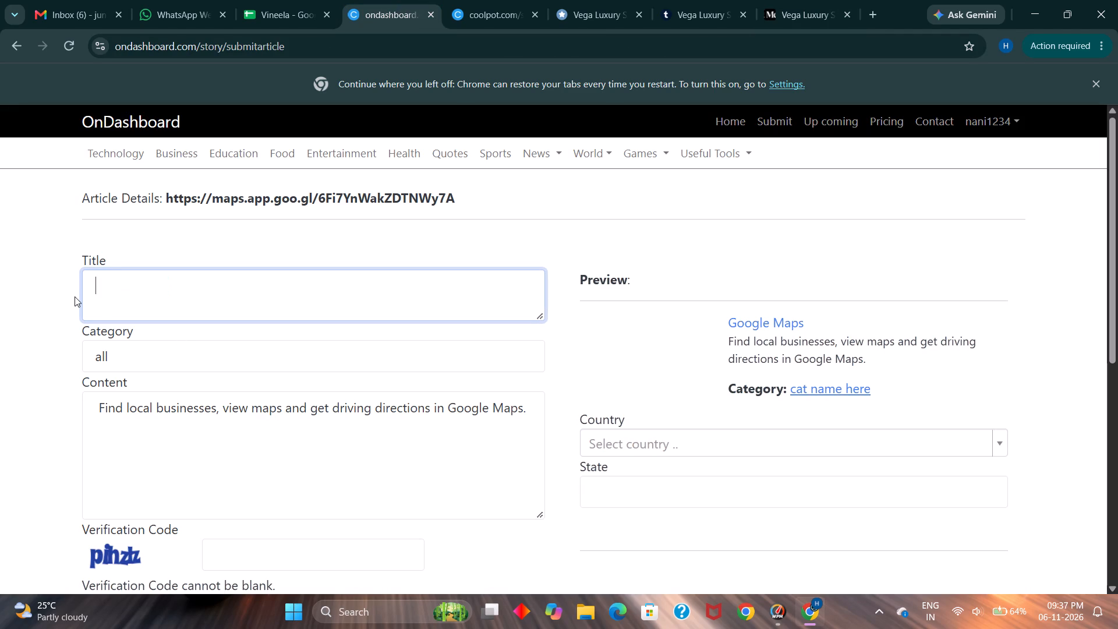
pyautogui.hotkey('ctrl', 'v')
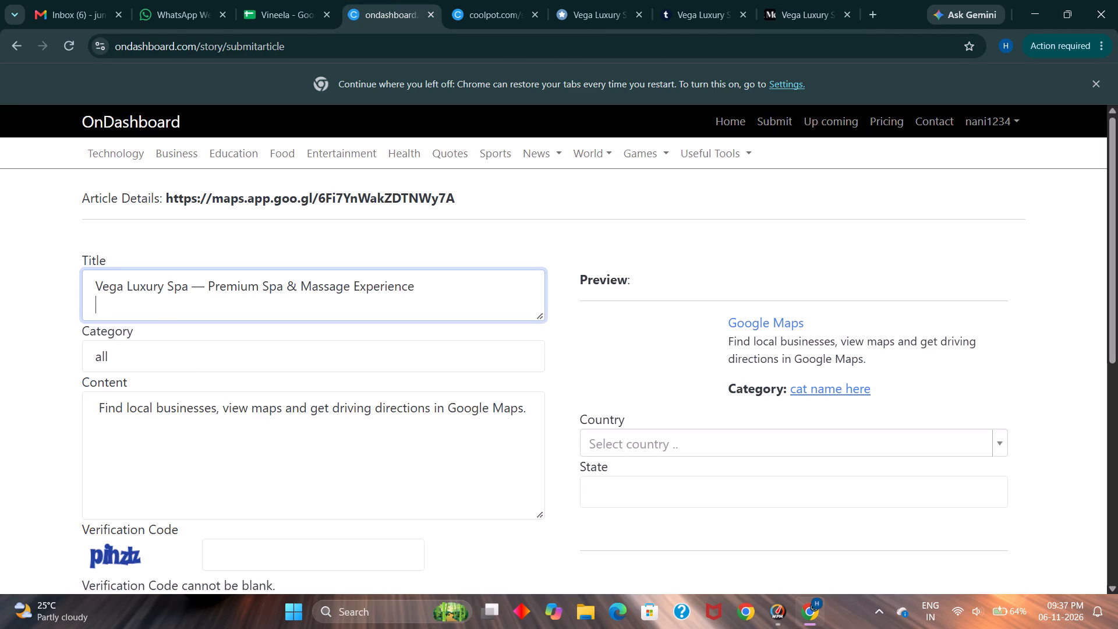
pyautogui.click(129, 356)
pyautogui.click(119, 256)
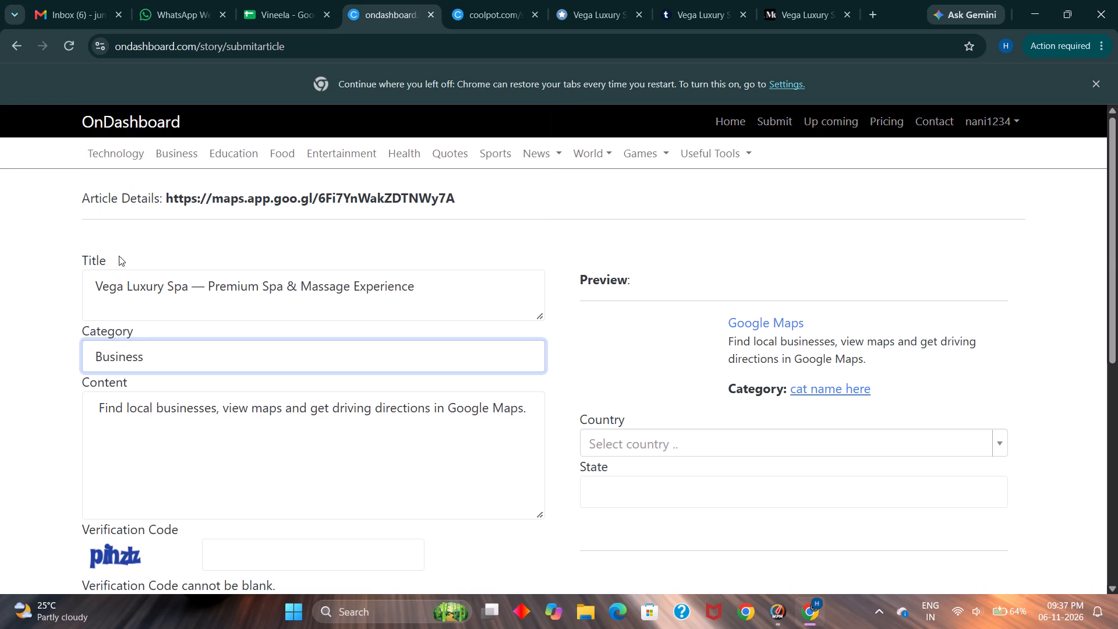
# In the CoolPot article form, replace the title "Google Maps" with the copied article title and set the category to Business.
pyautogui.click(479, 9)
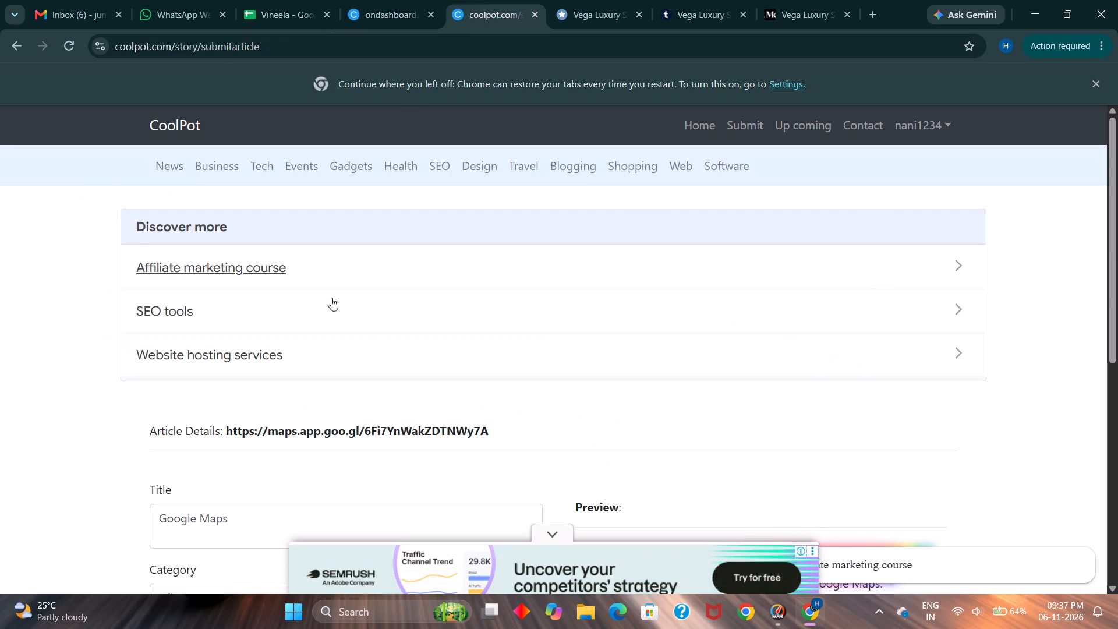
pyautogui.press('Down')
pyautogui.press('Down')
pyautogui.press('Down')
pyautogui.press('Down')
pyautogui.press('Down')
pyautogui.press('Down')
pyautogui.press('Down')
pyautogui.press('Down')
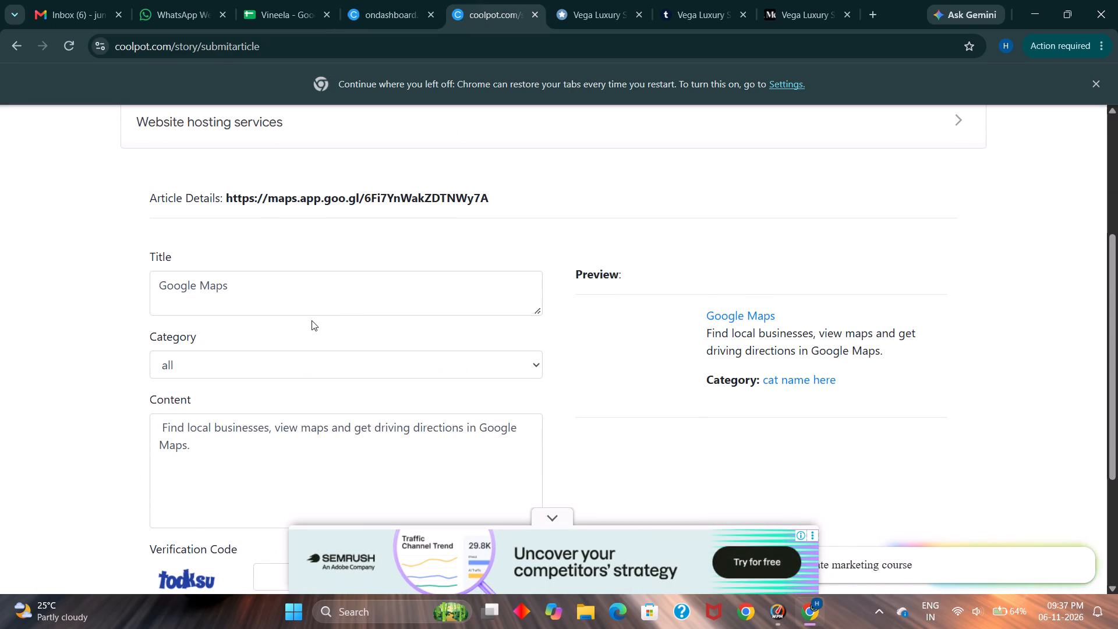
pyautogui.moveTo(246, 288); pyautogui.dragTo(139, 283)
pyautogui.press('BackSpace')
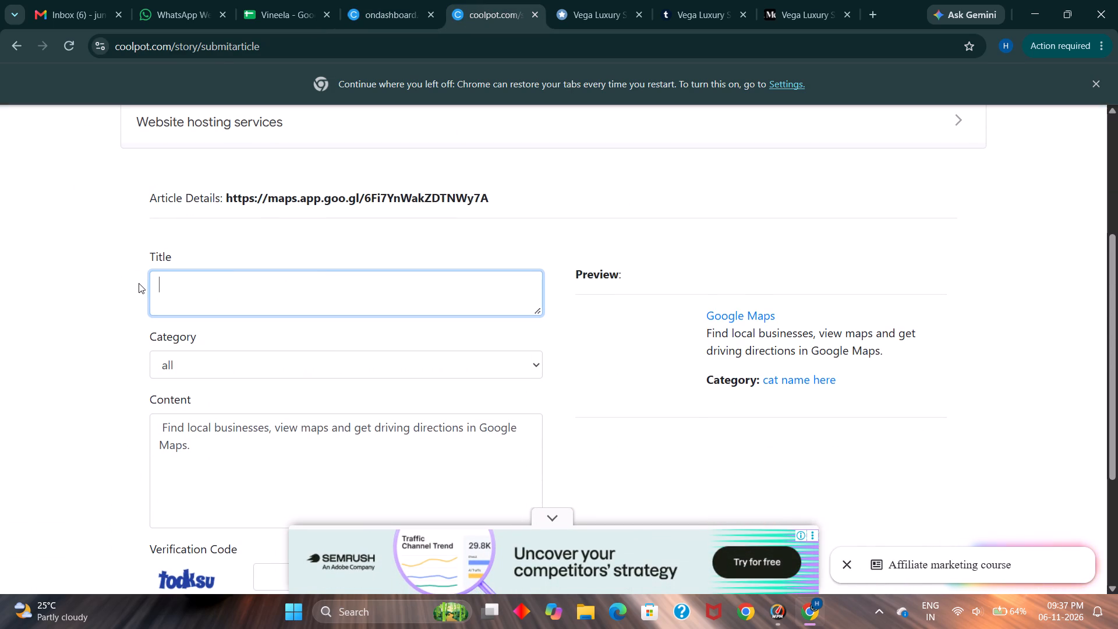
pyautogui.hotkey('ctrl', 'v')
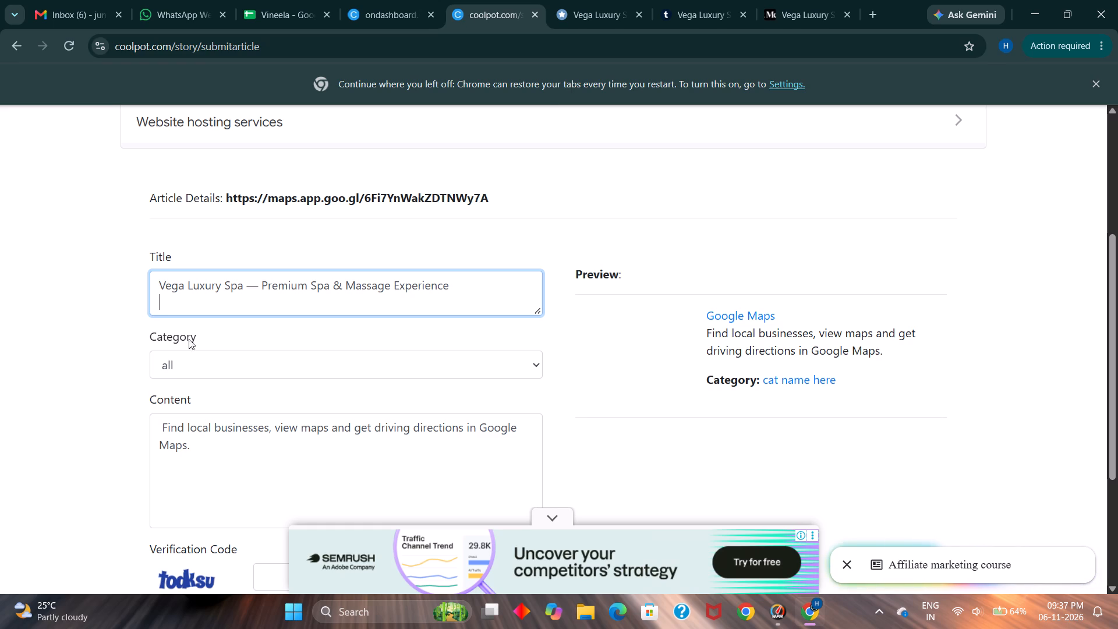
pyautogui.click(189, 367)
pyautogui.click(194, 246)
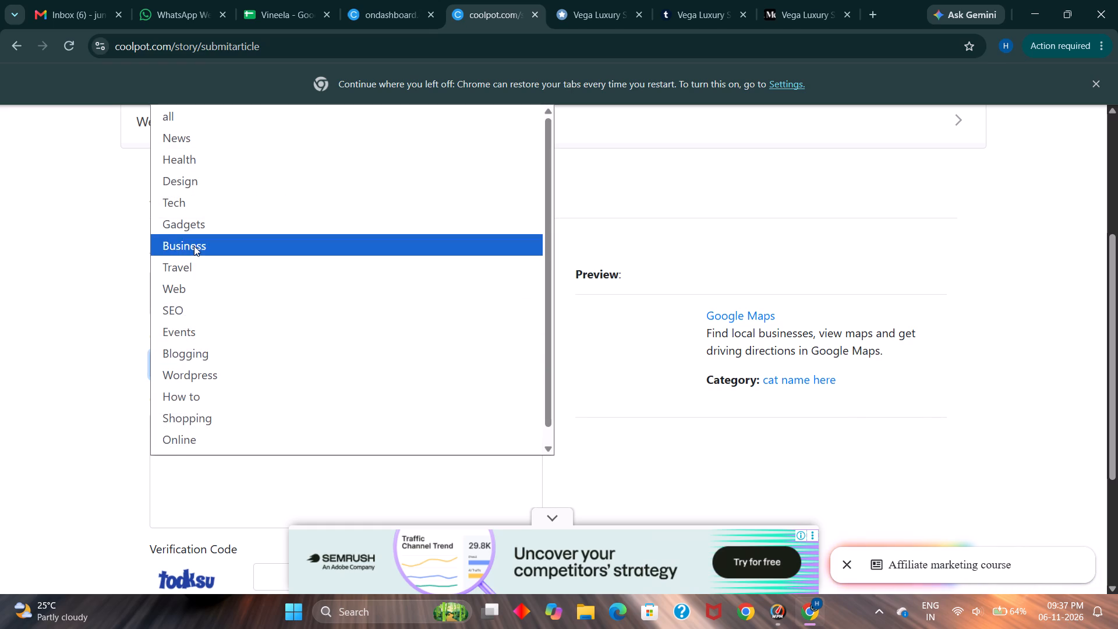
# Clear the prefilled Google Maps description from the content of the CoolPot article form.
pyautogui.moveTo(190, 452); pyautogui.dragTo(153, 423)
pyautogui.press('BackSpace')
# Copy the paragraph under "Welcome to Vega Luxury Spa" from the Medium article.
pyautogui.click(779, 10)
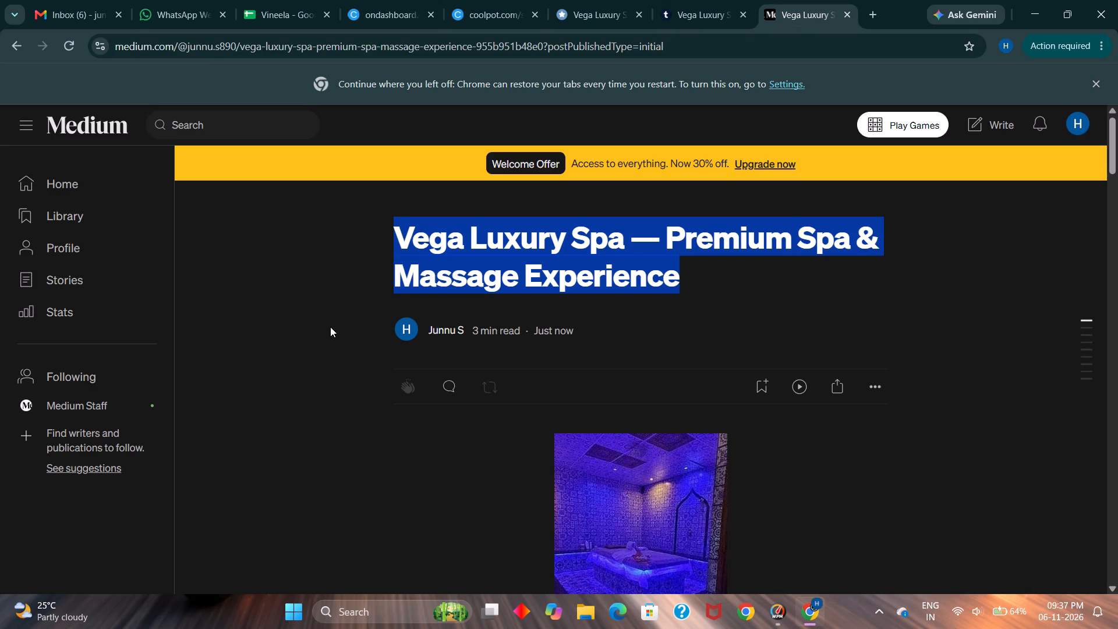
pyautogui.click(388, 366)
pyautogui.press('Down')
pyautogui.press('Down')
pyautogui.press('Down')
pyautogui.press('Down')
pyautogui.press('Down')
pyautogui.press('Down')
pyautogui.press('Down')
pyautogui.press('Down')
pyautogui.press('Down')
pyautogui.press('Down')
pyautogui.press('Down')
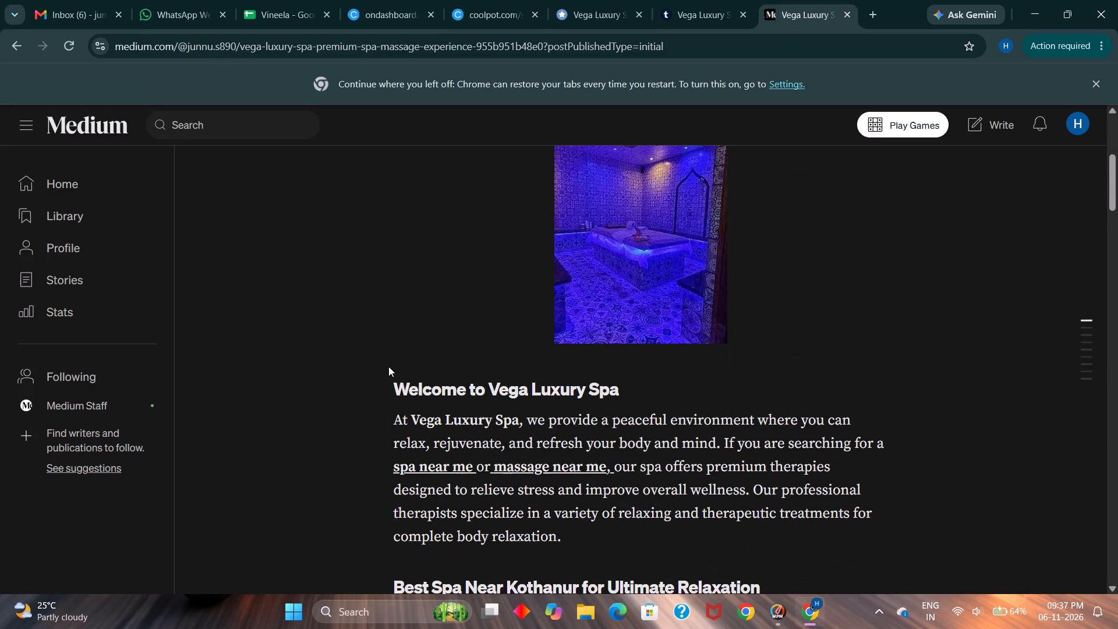
pyautogui.moveTo(381, 409); pyautogui.dragTo(565, 525)
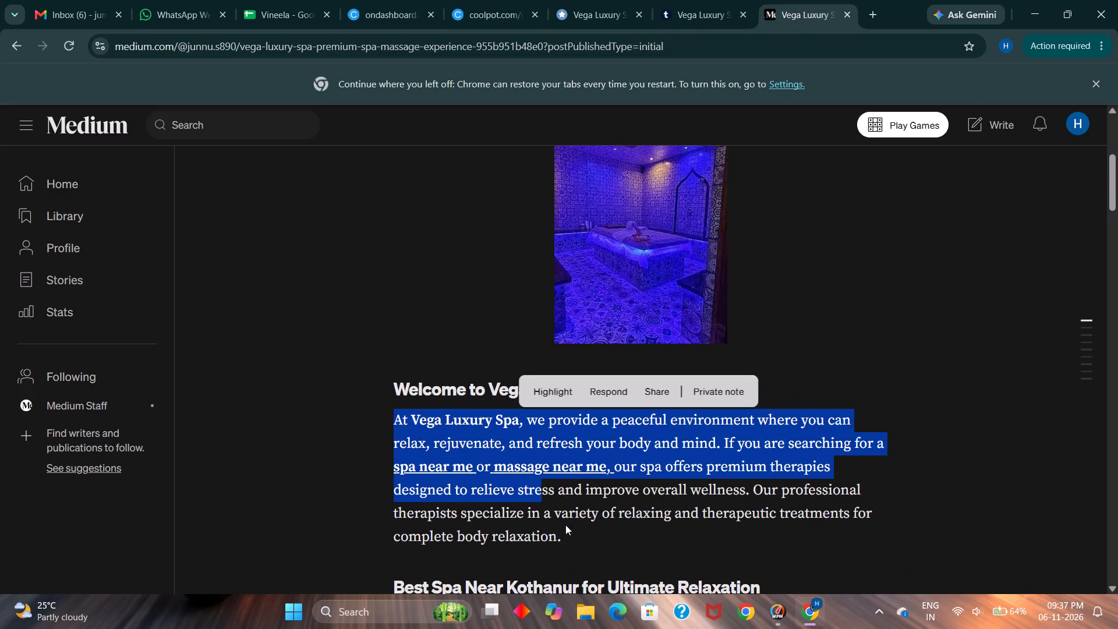
pyautogui.moveTo(565, 525); pyautogui.dragTo(574, 542)
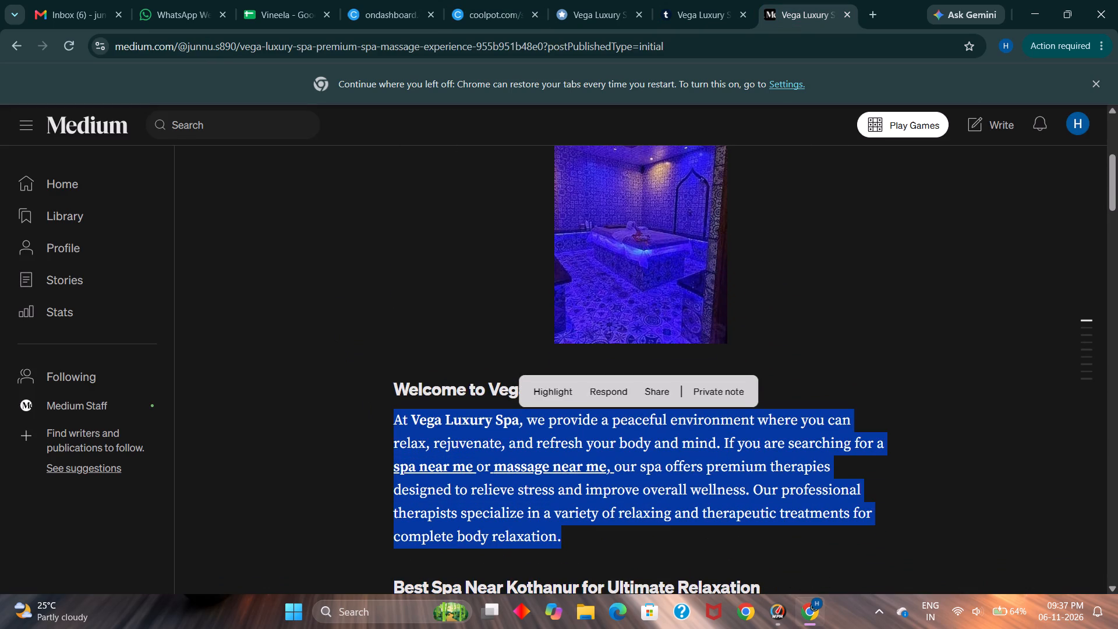
pyautogui.hotkey('ctrl', 'c')
pyautogui.scroll(-3, 518, 441)
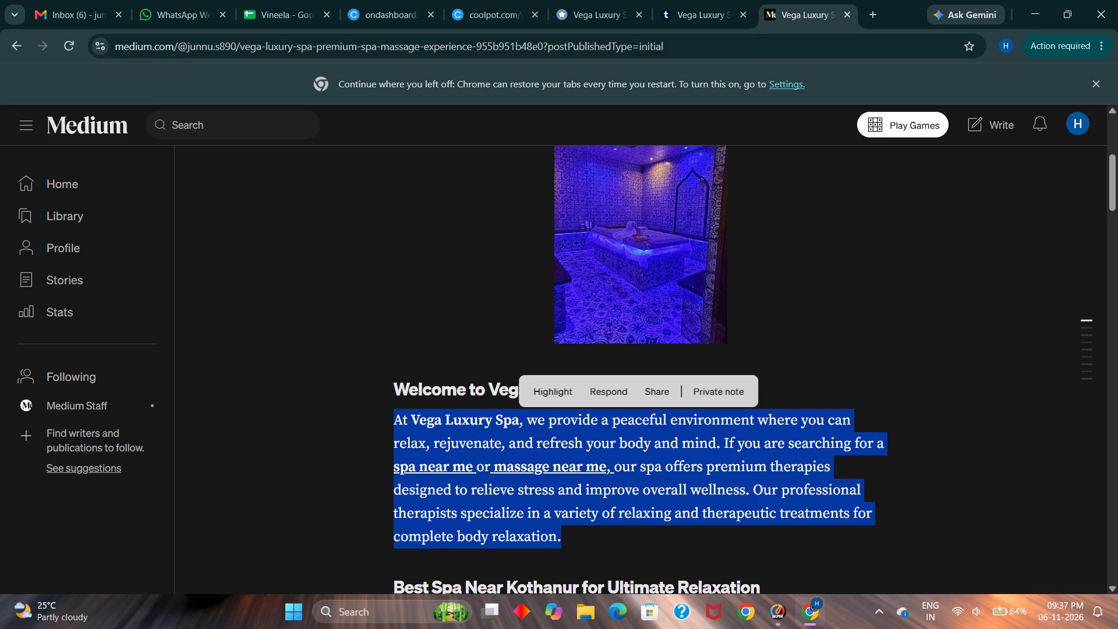
# Replace the prefilled content in the OnDashboard article form with the copied Vega Luxury Spa welcome paragraph.
pyautogui.click(381, 12)
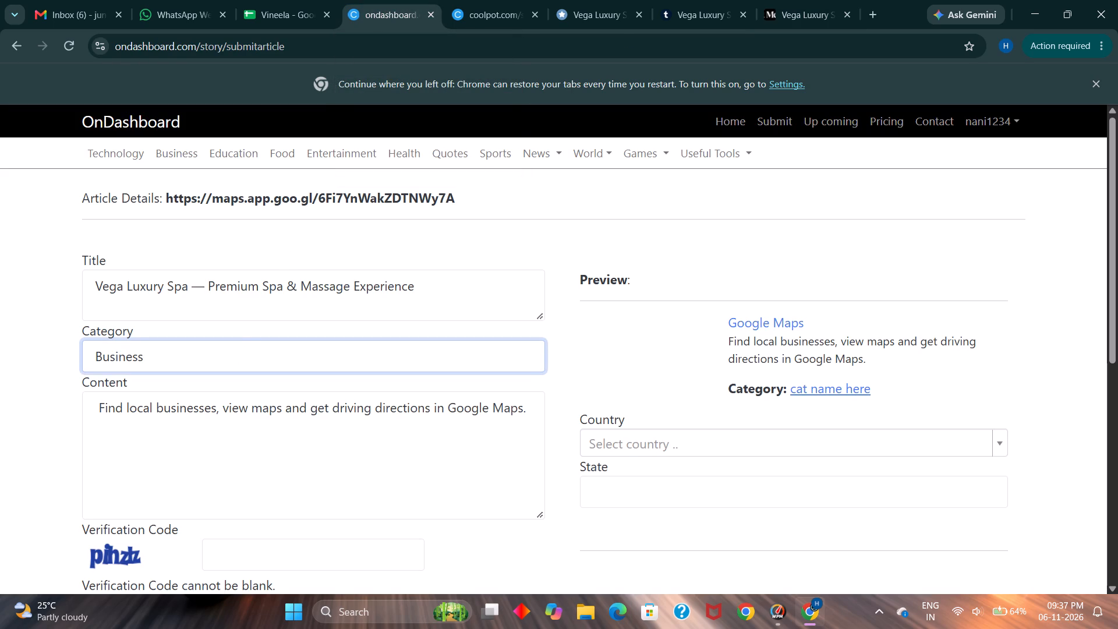
pyautogui.moveTo(95, 406); pyautogui.dragTo(563, 407)
pyautogui.press('BackSpace')
pyautogui.hotkey('ctrl', 'v')
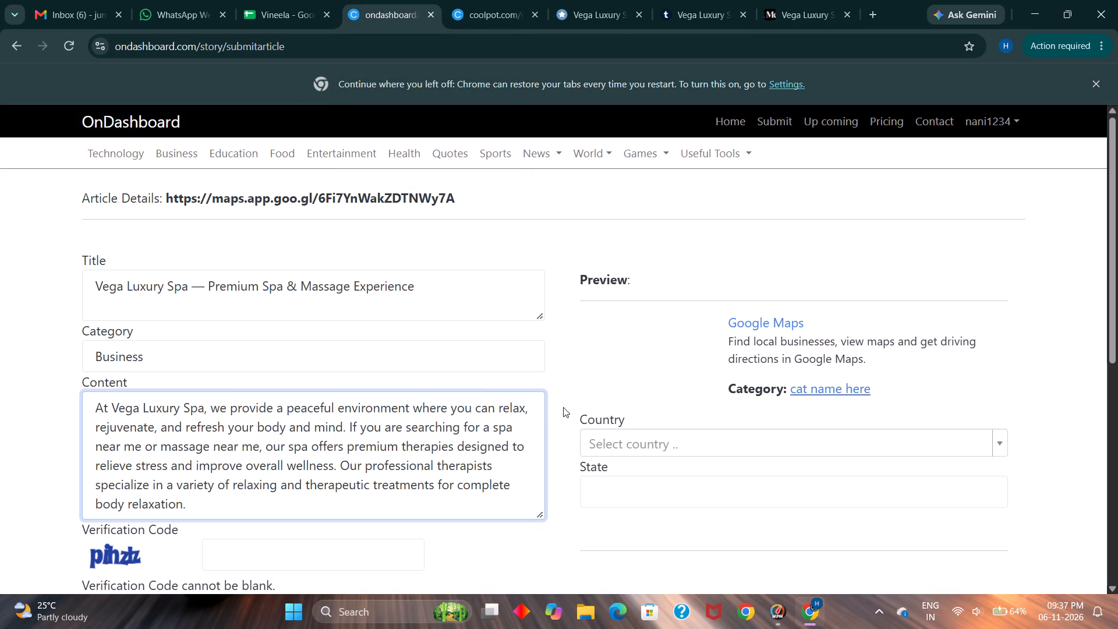
pyautogui.hscroll(-2, 563, 407)
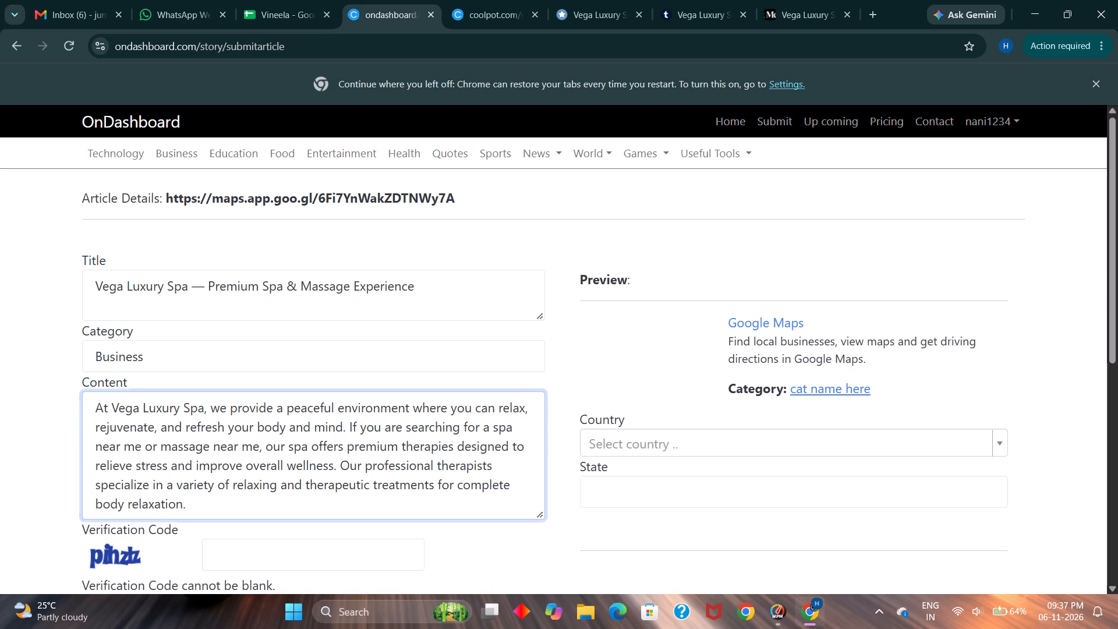
# Enter the verification code shown on the OnDashboard form and submit the article.
pyautogui.click(233, 548)
pyautogui.write('pi')
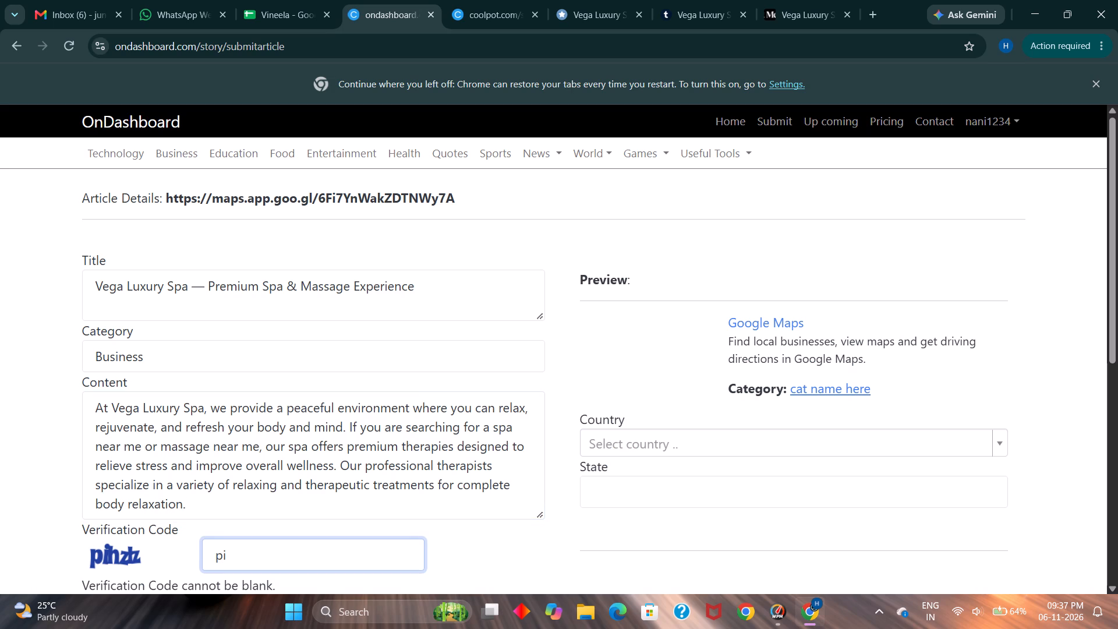
pyautogui.press('h')
pyautogui.press('z')
pyautogui.write('lz')
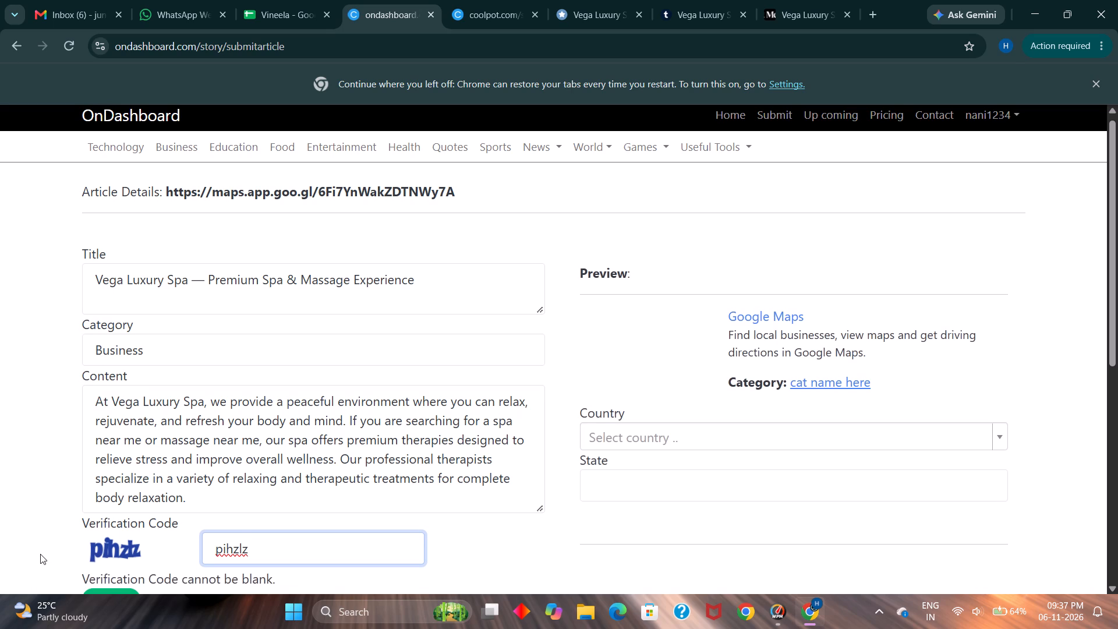
pyautogui.click(40, 554)
pyautogui.press('Down')
pyautogui.press('Down')
pyautogui.press('Down')
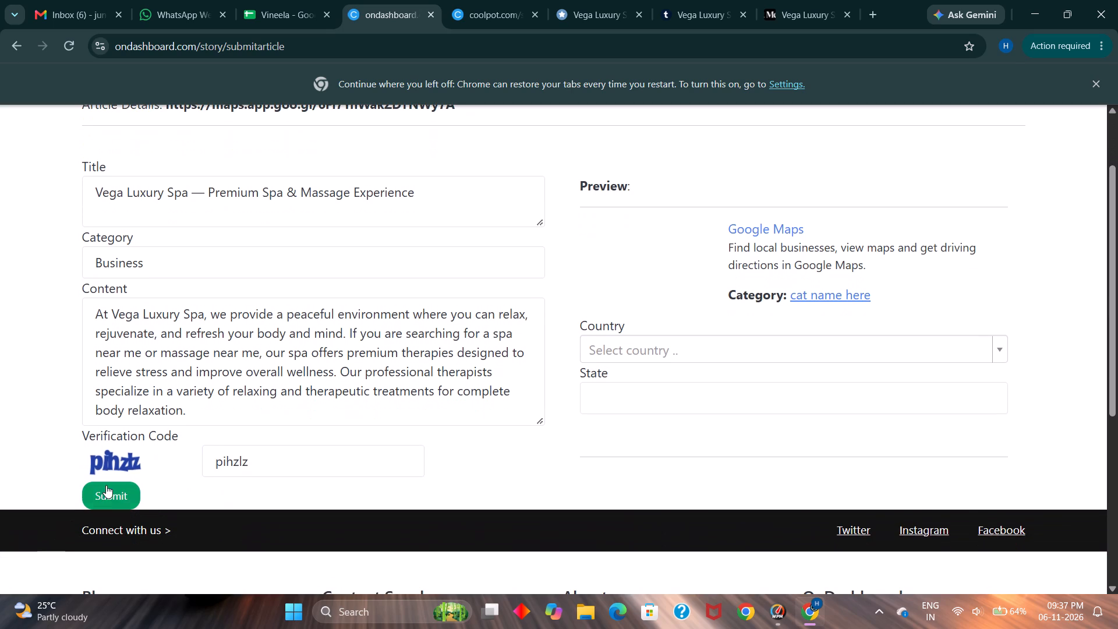
pyautogui.click(112, 492)
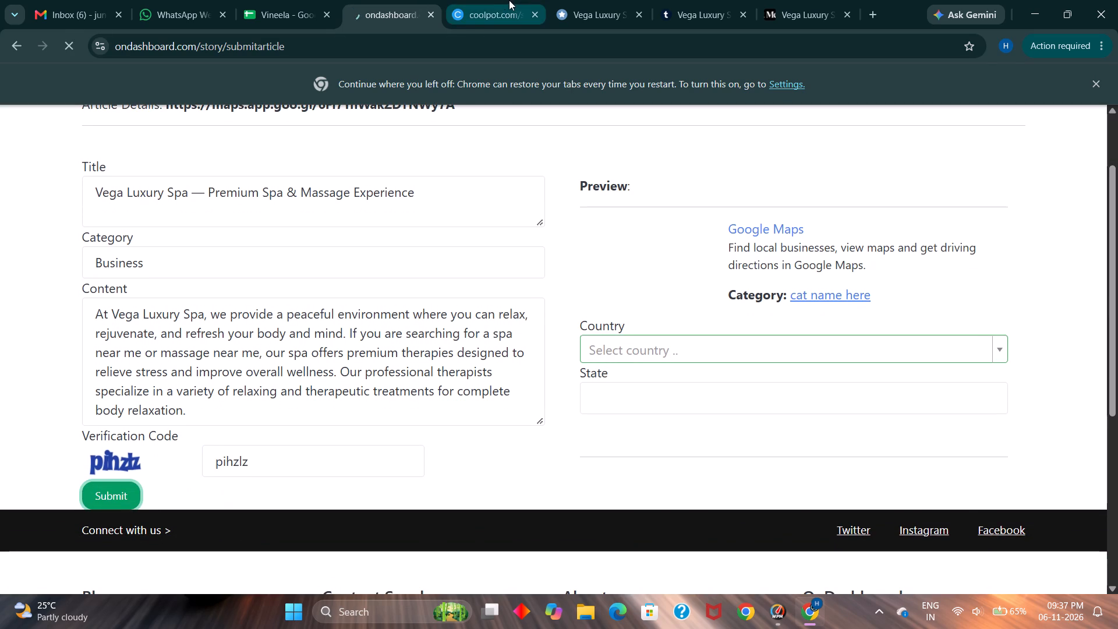
# Paste the copied Vega Luxury Spa welcome paragraph into the empty content of the CoolPot article form.
pyautogui.click(481, 15)
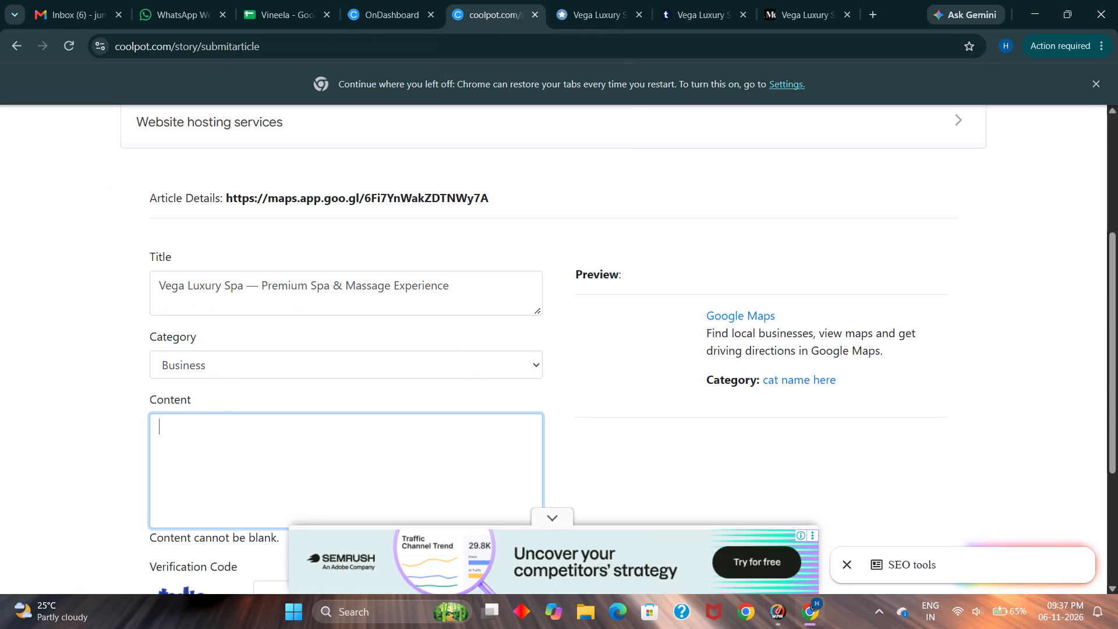
pyautogui.hotkey('ctrl', 'v')
pyautogui.hscroll(-1, 186, 467)
pyautogui.click(119, 506)
pyautogui.press('Down')
pyautogui.press('Down')
pyautogui.press('Down')
pyautogui.press('Down')
pyautogui.press('Down')
pyautogui.press('Down')
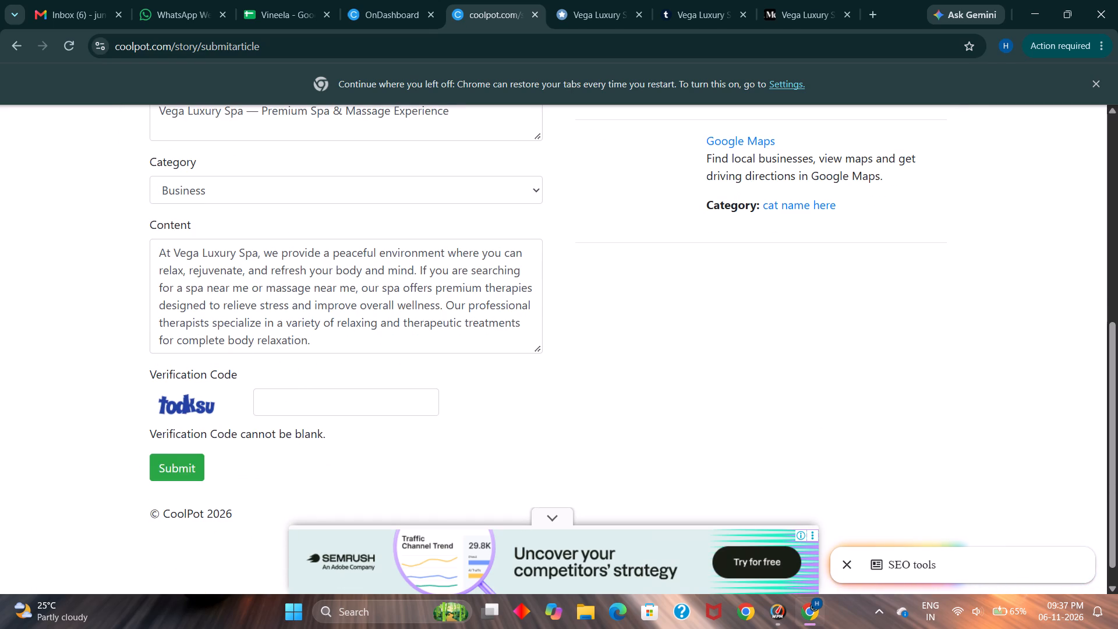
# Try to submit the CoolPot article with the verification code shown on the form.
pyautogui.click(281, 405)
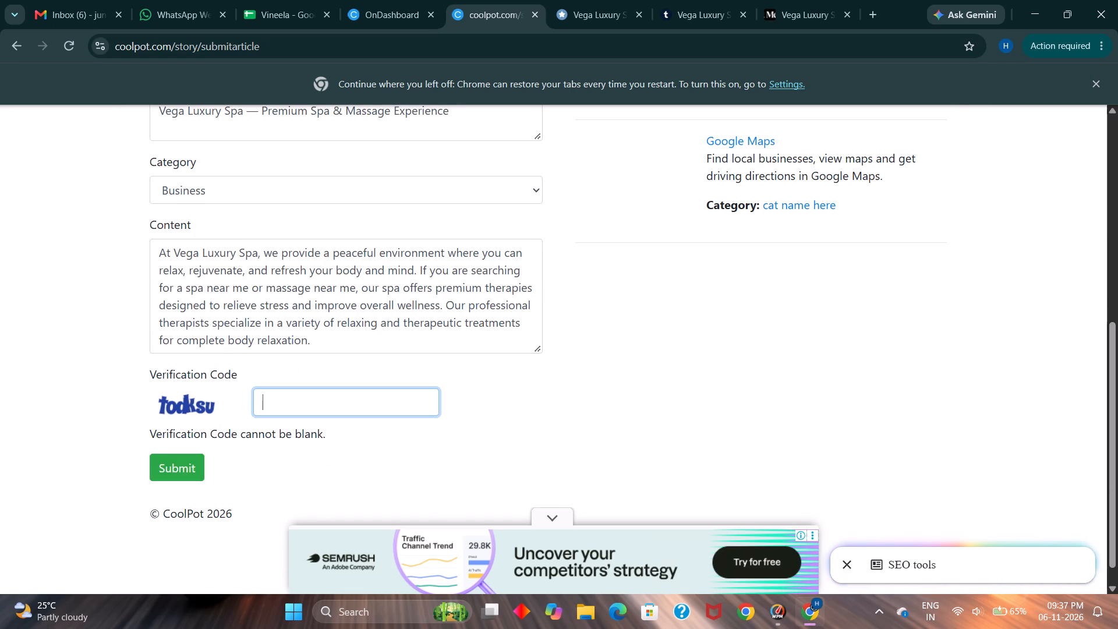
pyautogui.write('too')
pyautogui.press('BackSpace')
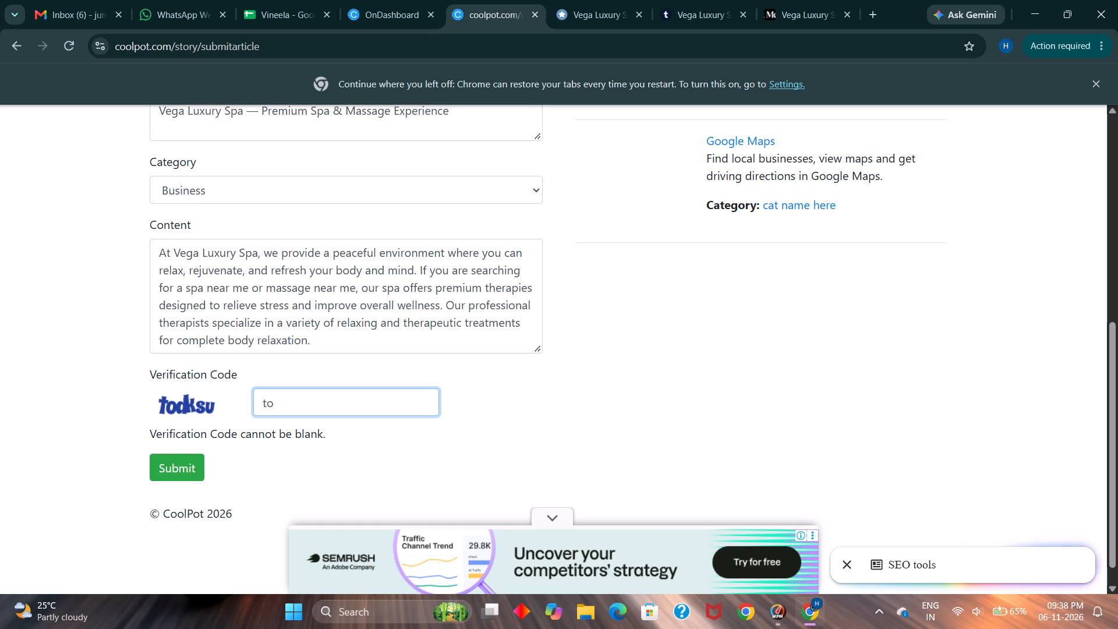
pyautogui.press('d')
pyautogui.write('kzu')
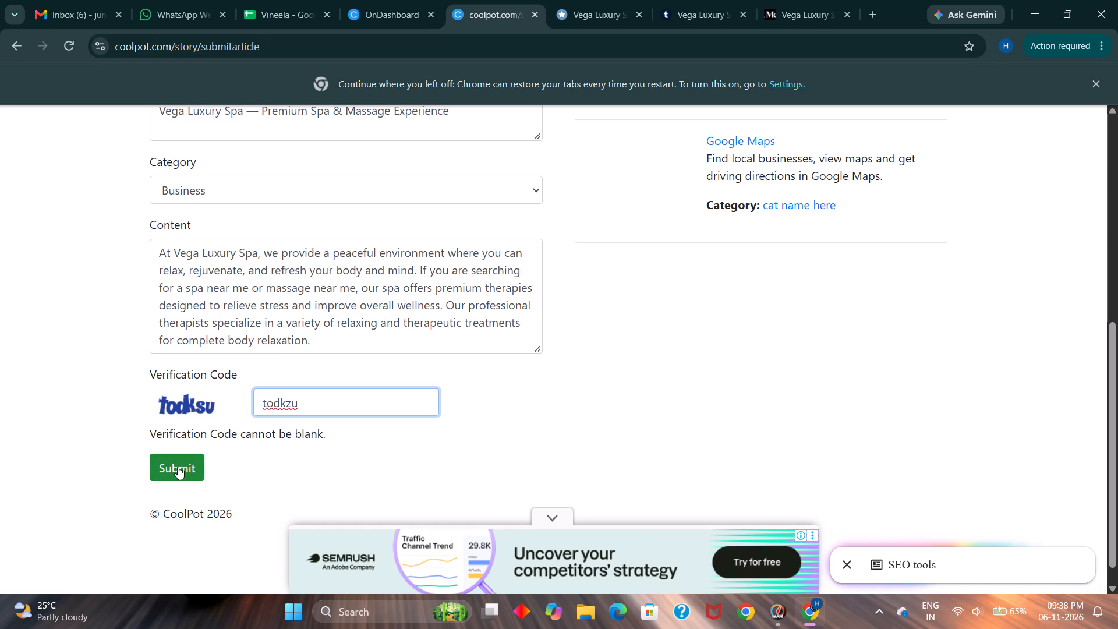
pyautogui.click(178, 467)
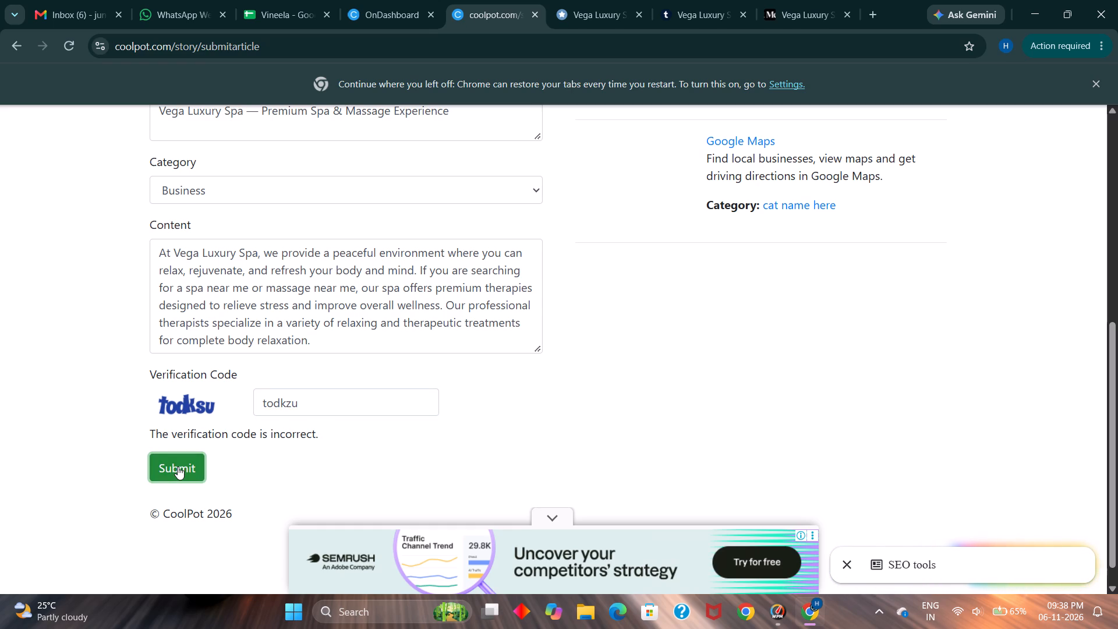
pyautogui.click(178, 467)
# Refresh the CoolPot verification image, replace the entered code with the new one, and submit the article.
pyautogui.click(180, 419)
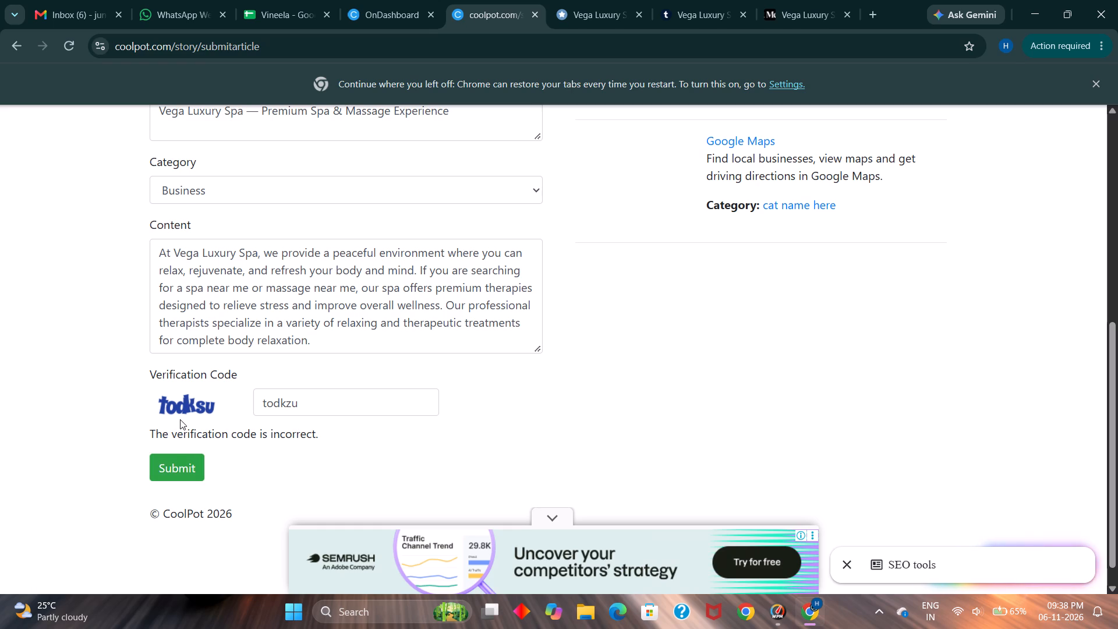
pyautogui.click(264, 405)
pyautogui.moveTo(314, 407); pyautogui.dragTo(247, 394)
pyautogui.press('BackSpace')
pyautogui.click(302, 400)
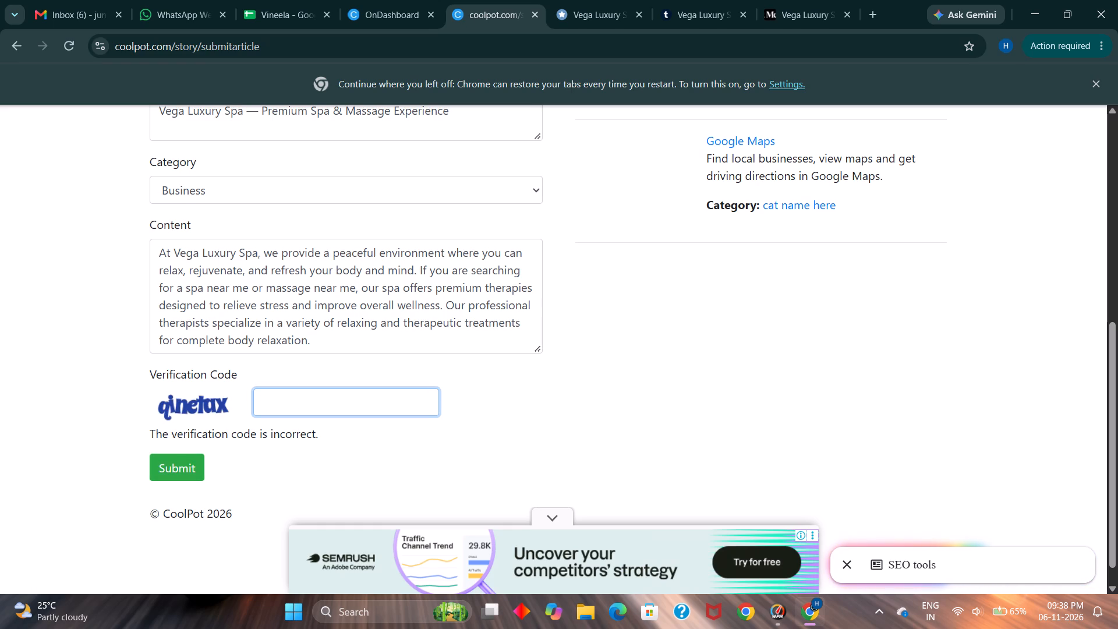
pyautogui.press('q')
pyautogui.write('in')
pyautogui.press('e')
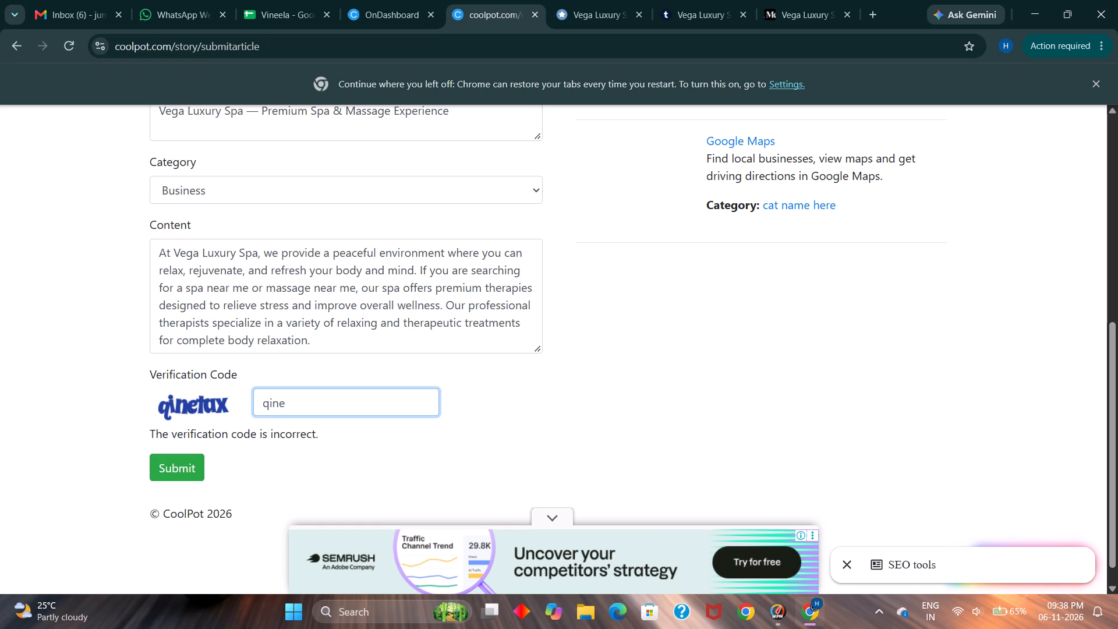
pyautogui.write('tax')
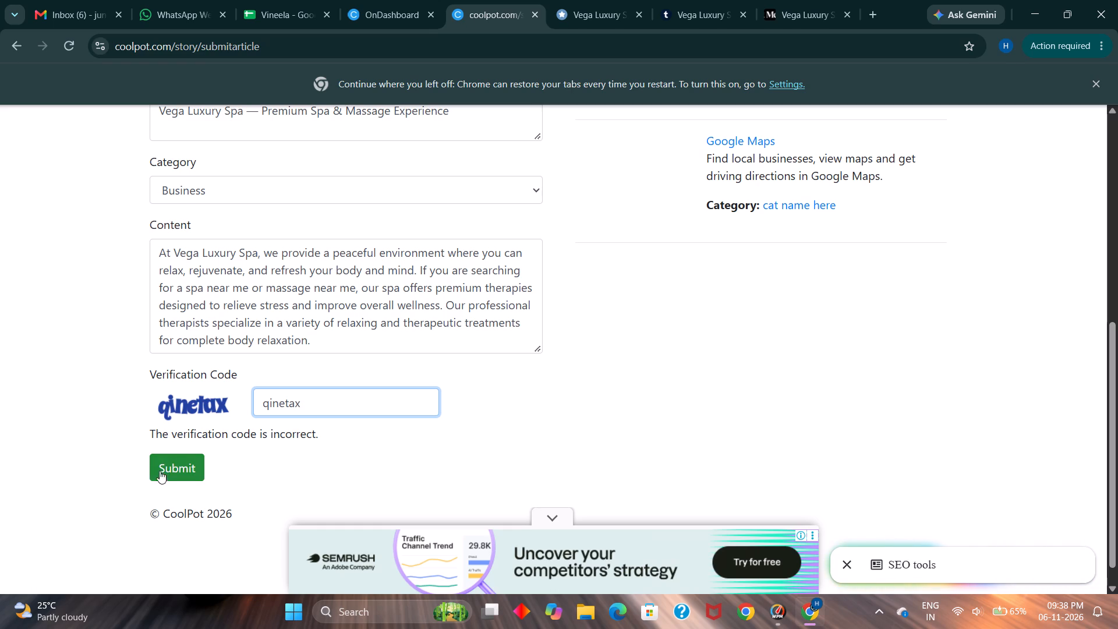
pyautogui.click(181, 459)
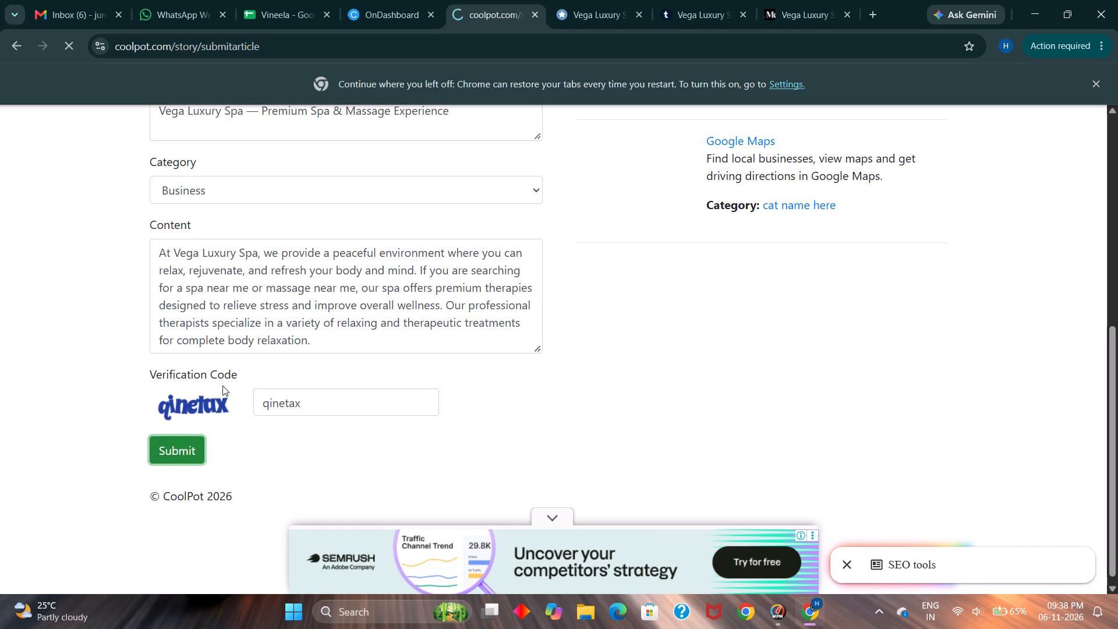
# Open the upcoming stories lists on both OnDashboard and CoolPot, dismissing the advertisement.
pyautogui.click(378, 12)
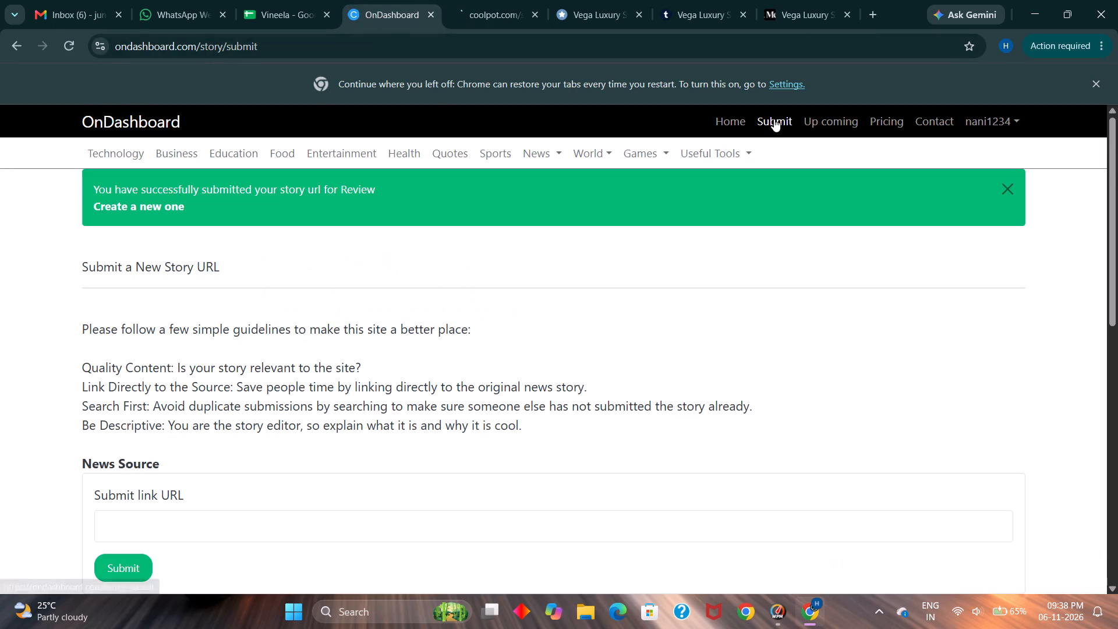
pyautogui.click(836, 121)
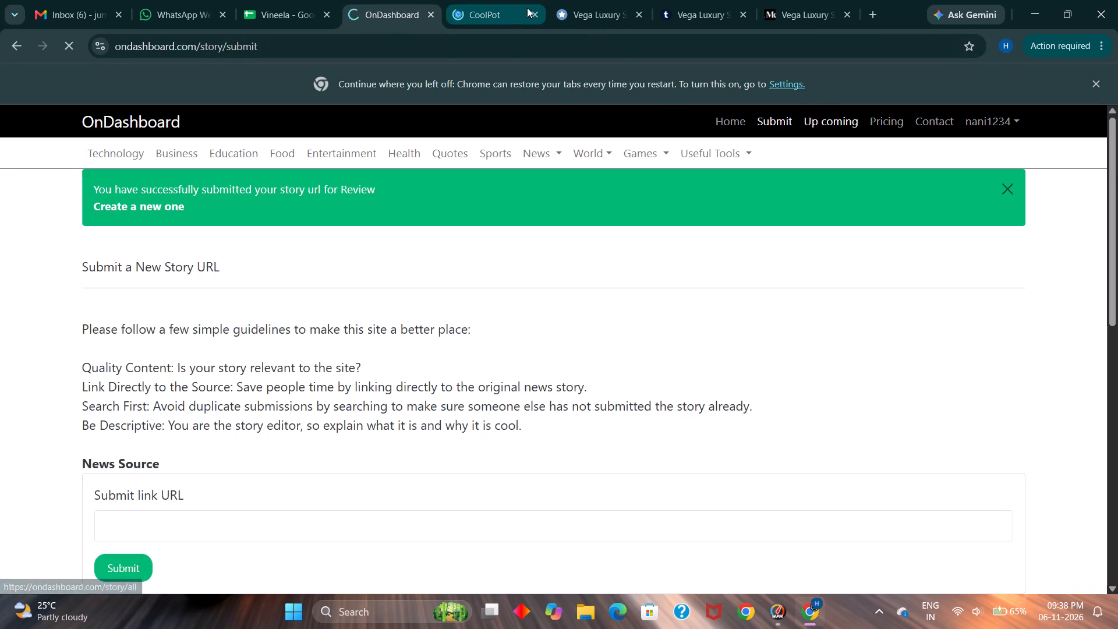
pyautogui.click(488, 9)
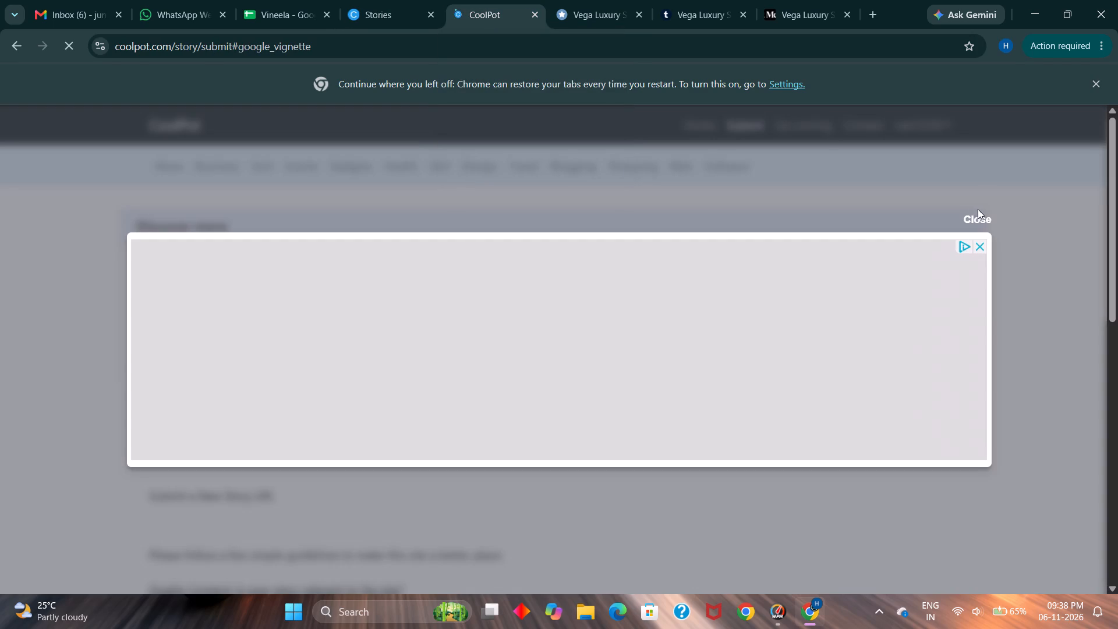
pyautogui.click(972, 214)
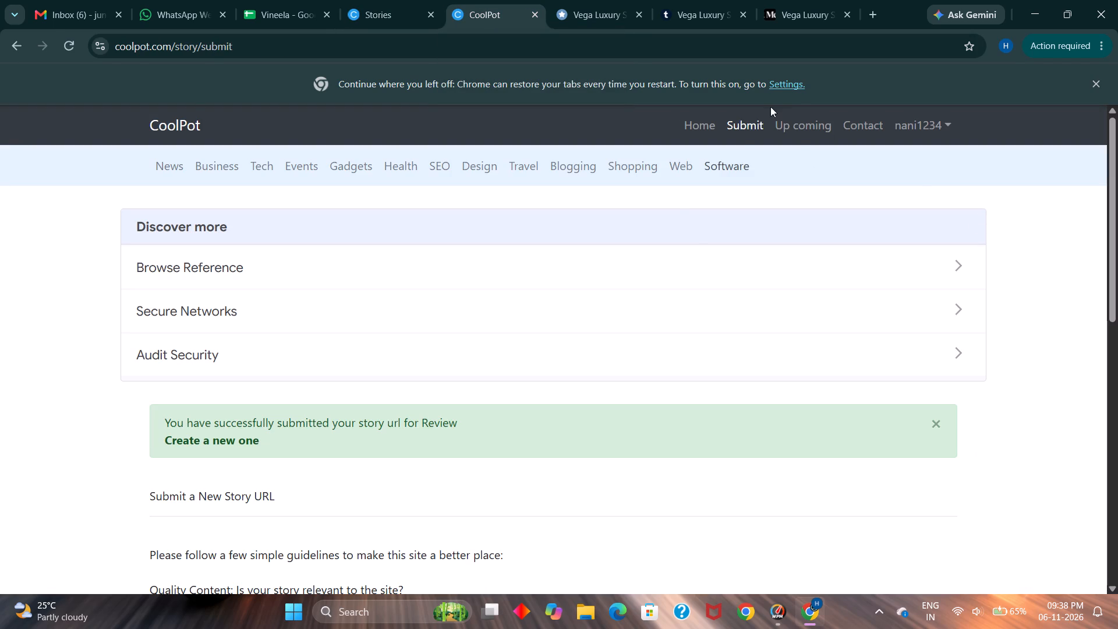
pyautogui.click(797, 128)
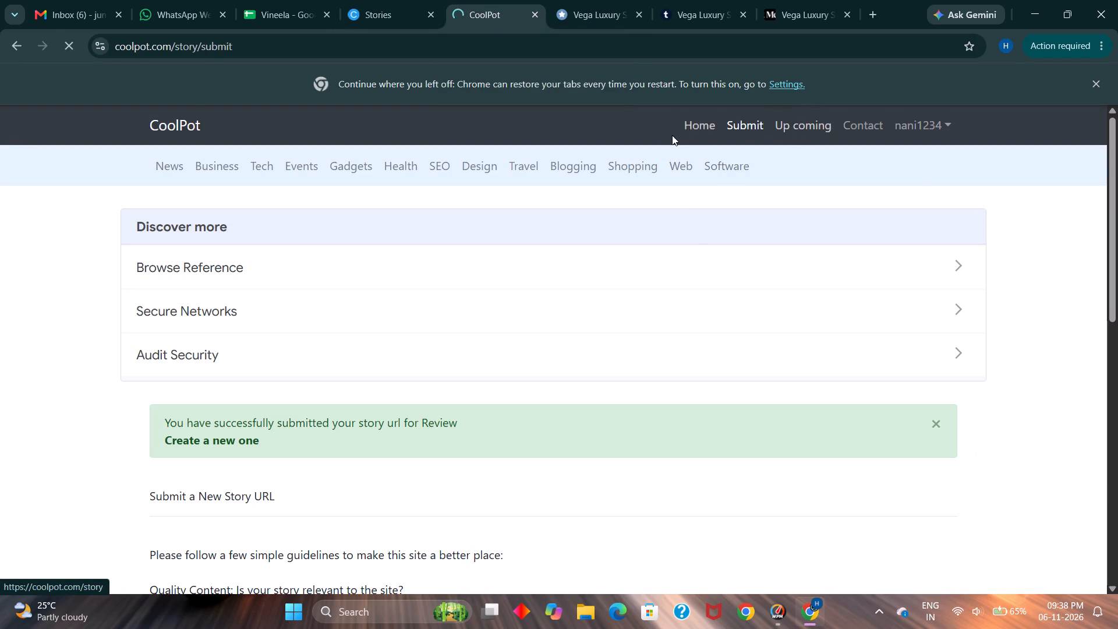
# Open the newly submitted Vega Luxury Spa article's own page on both OnDashboard and CoolPot.
pyautogui.click(383, 10)
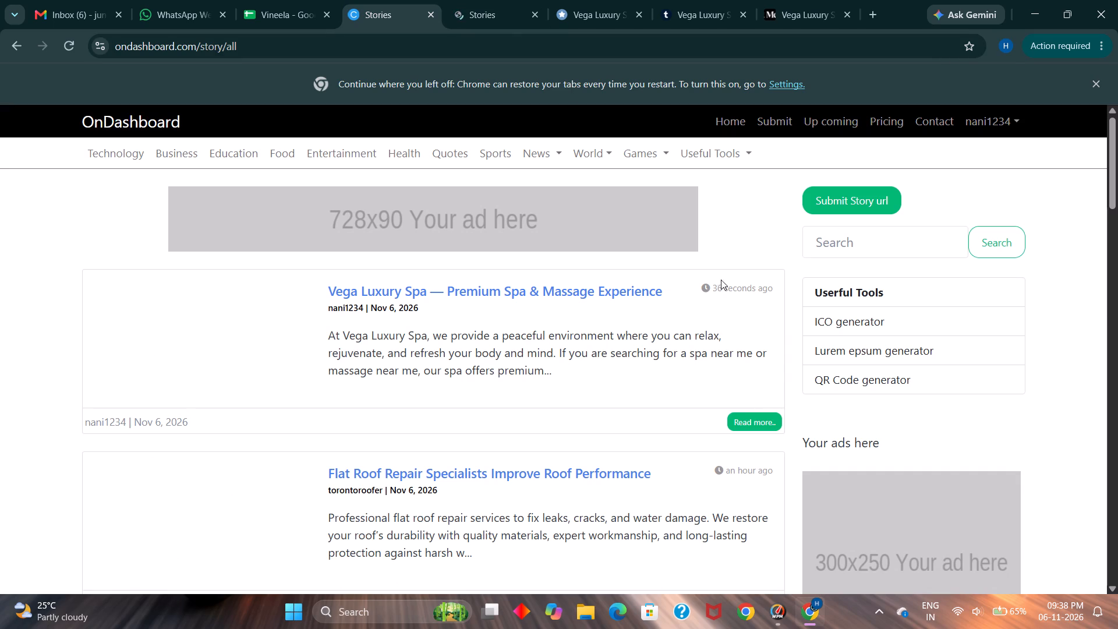
pyautogui.click(753, 417)
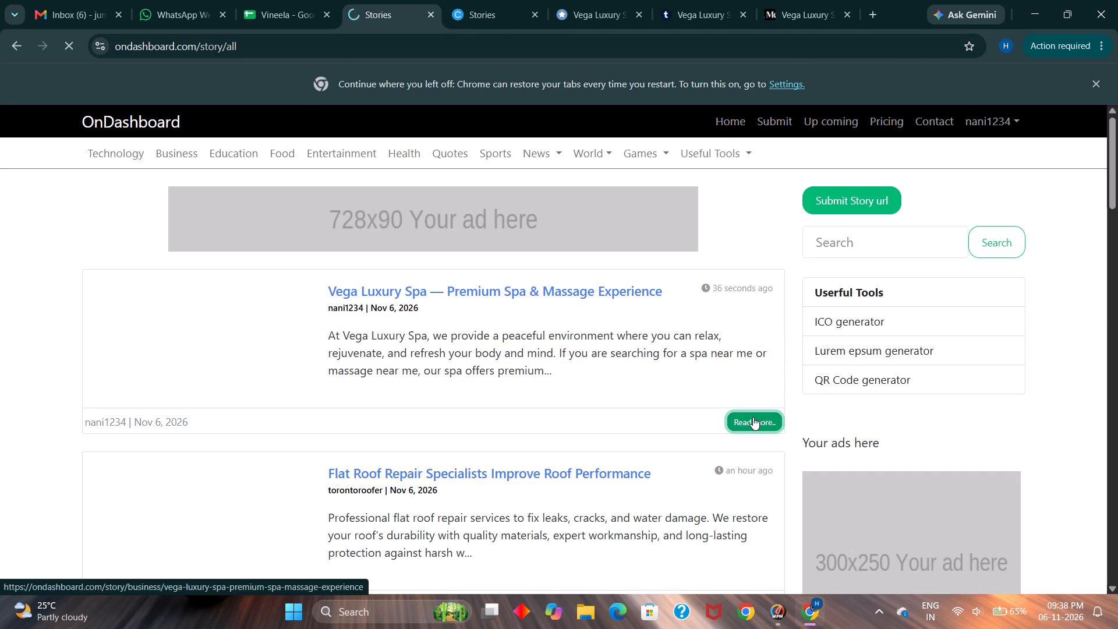
pyautogui.click(487, 10)
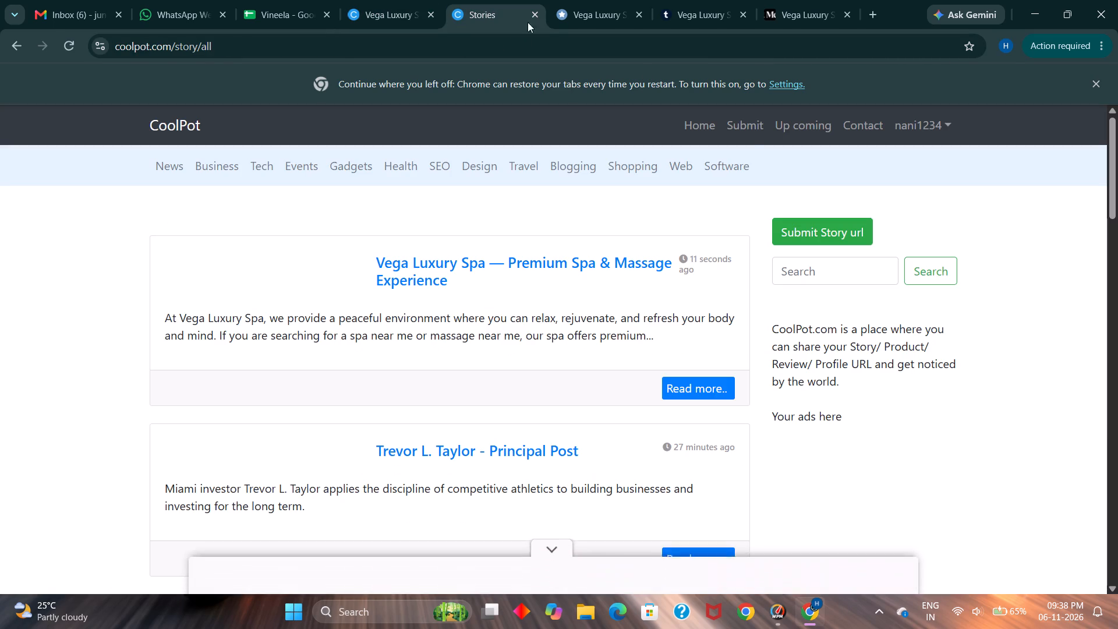
pyautogui.click(690, 386)
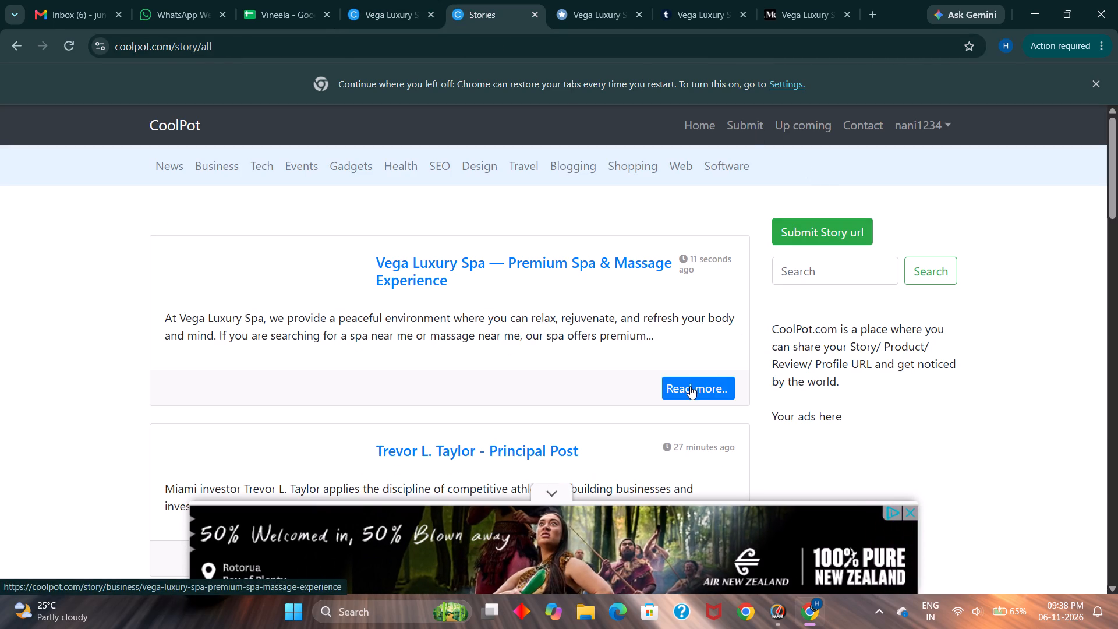
# Copy the OnDashboard article's link into cell A8 under nov on the Vineela spreadsheet's vega luxury spa GMB sheet.
pyautogui.click(376, 7)
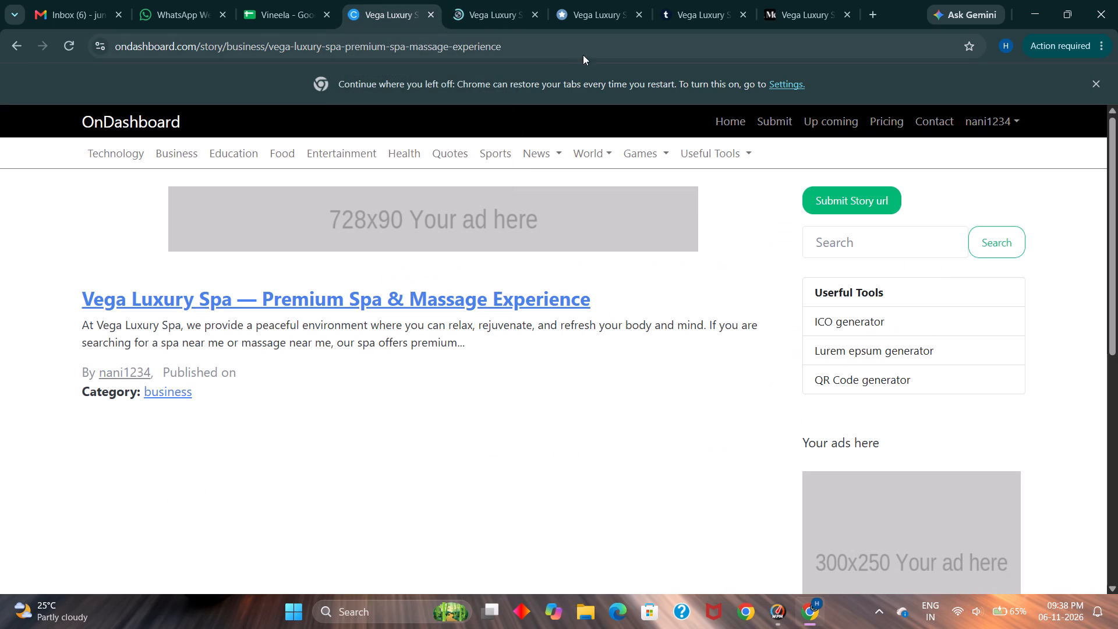
pyautogui.tripleClick(515, 44)
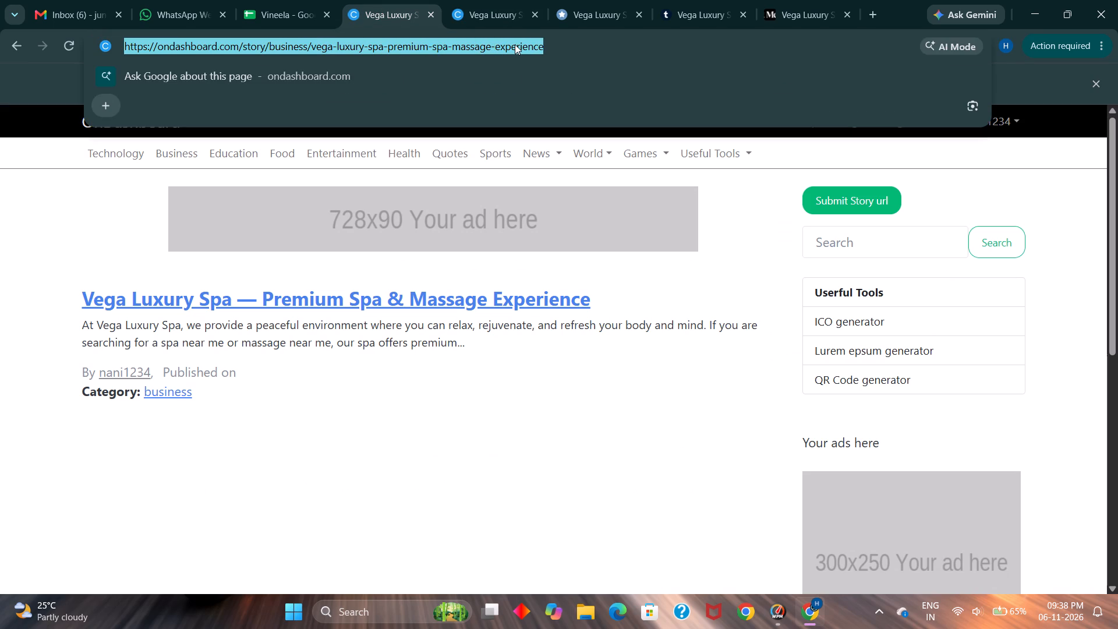
pyautogui.hotkey('ctrl', 'c')
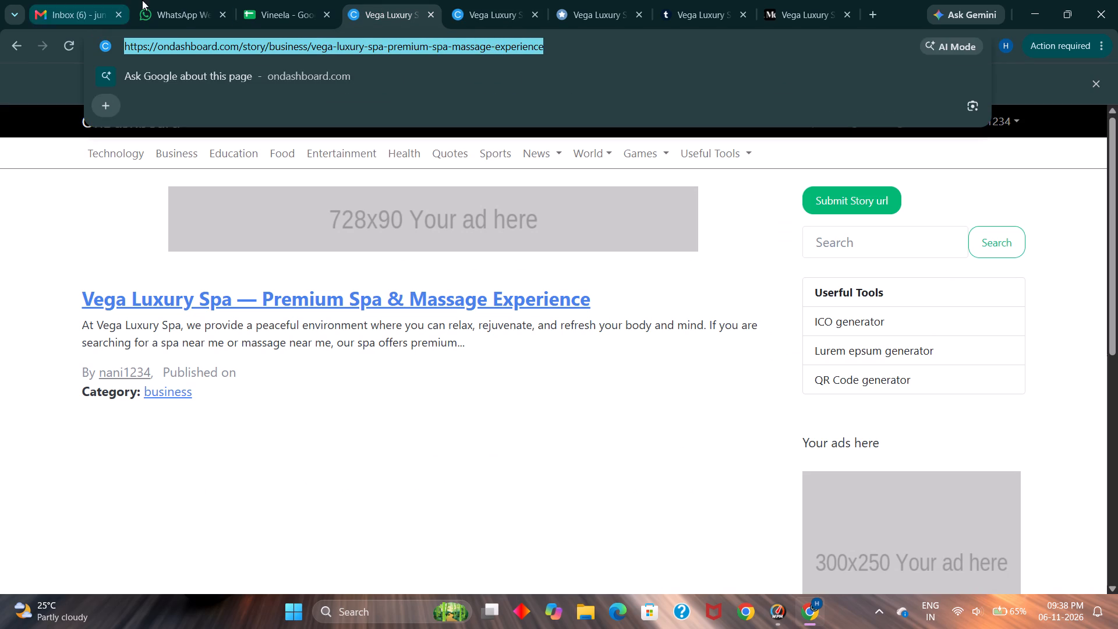
pyautogui.click(266, 8)
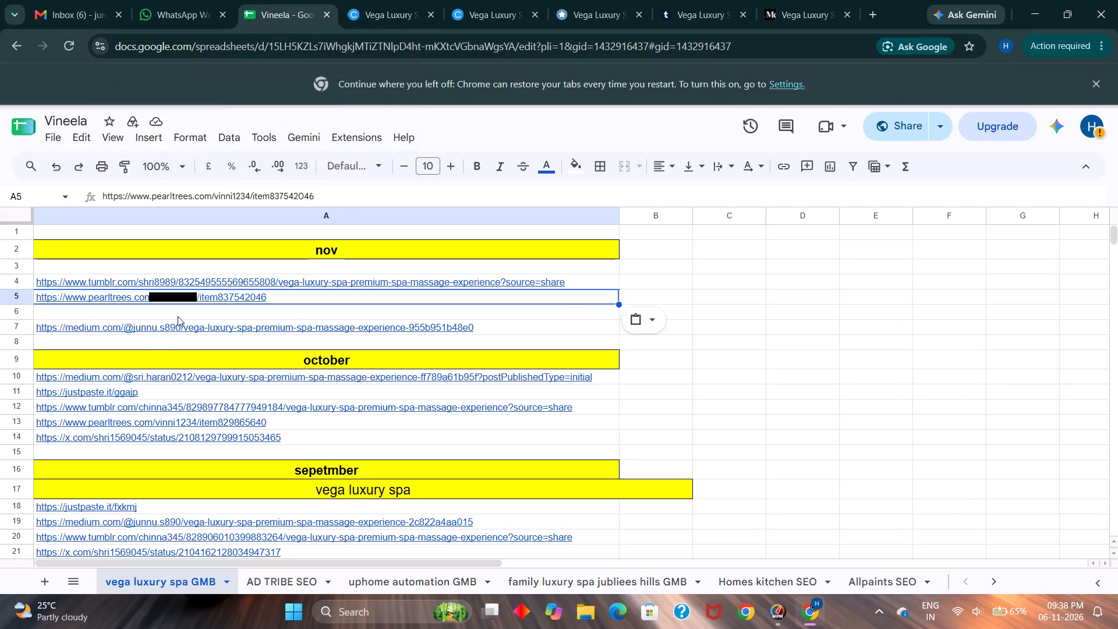
pyautogui.click(151, 342)
pyautogui.hotkey('ctrl', 'v')
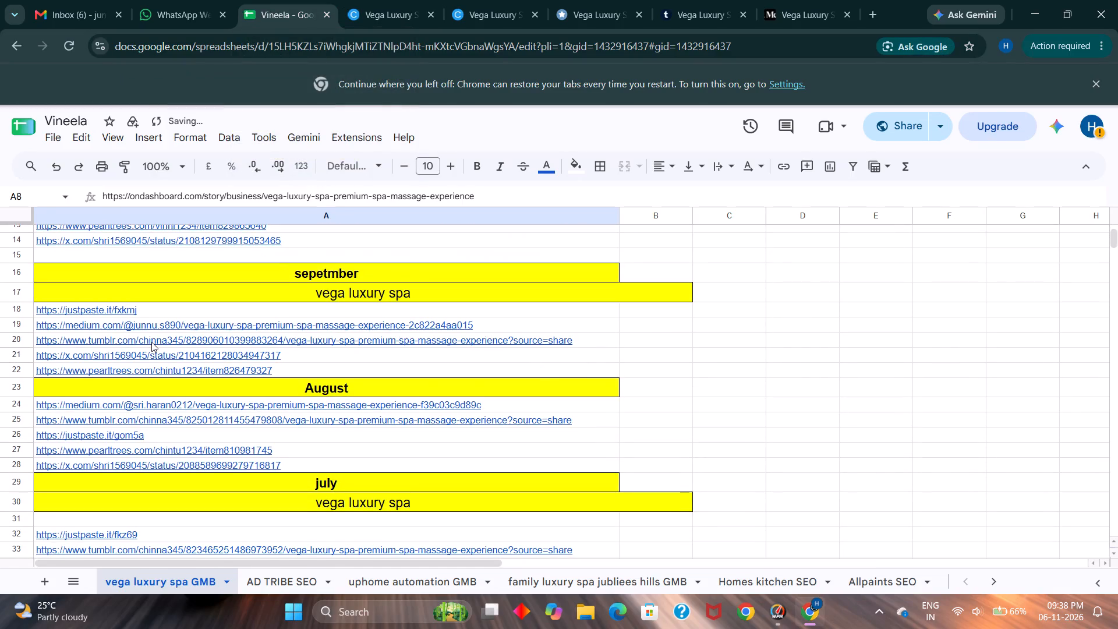
pyautogui.press('Up')
pyautogui.press('Up')
pyautogui.press('Up')
pyautogui.press('Up')
pyautogui.press('Up')
pyautogui.press('Up')
pyautogui.press('Up')
pyautogui.press('Up')
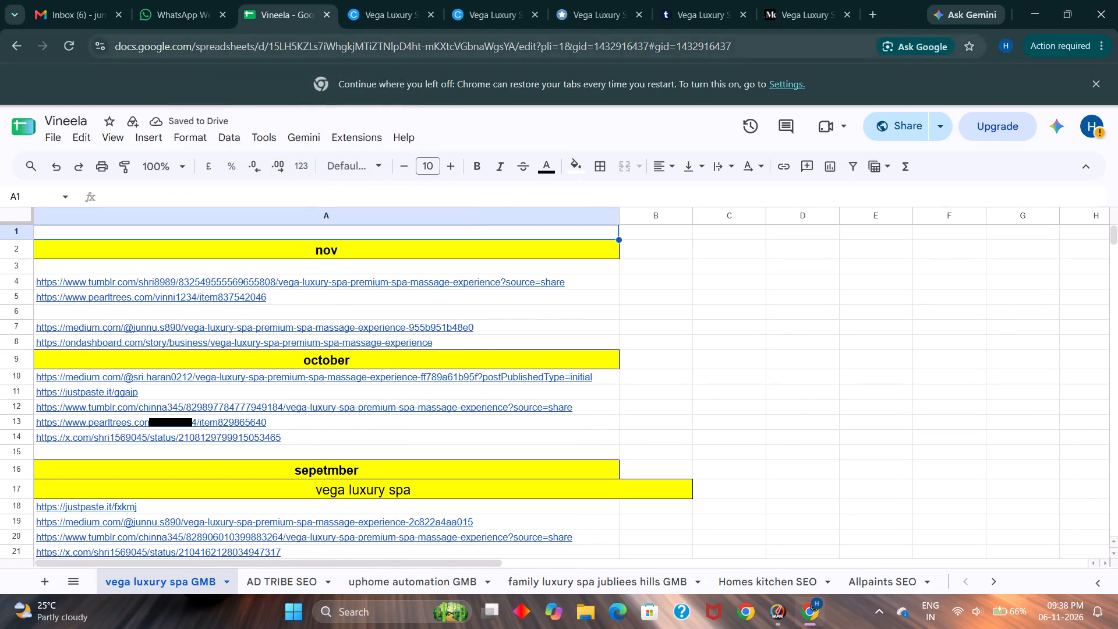
# Copy the CoolPot article's link into cell A6 under nov on the vega luxury spa GMB sheet.
pyautogui.click(479, 7)
pyautogui.tripleClick(507, 42)
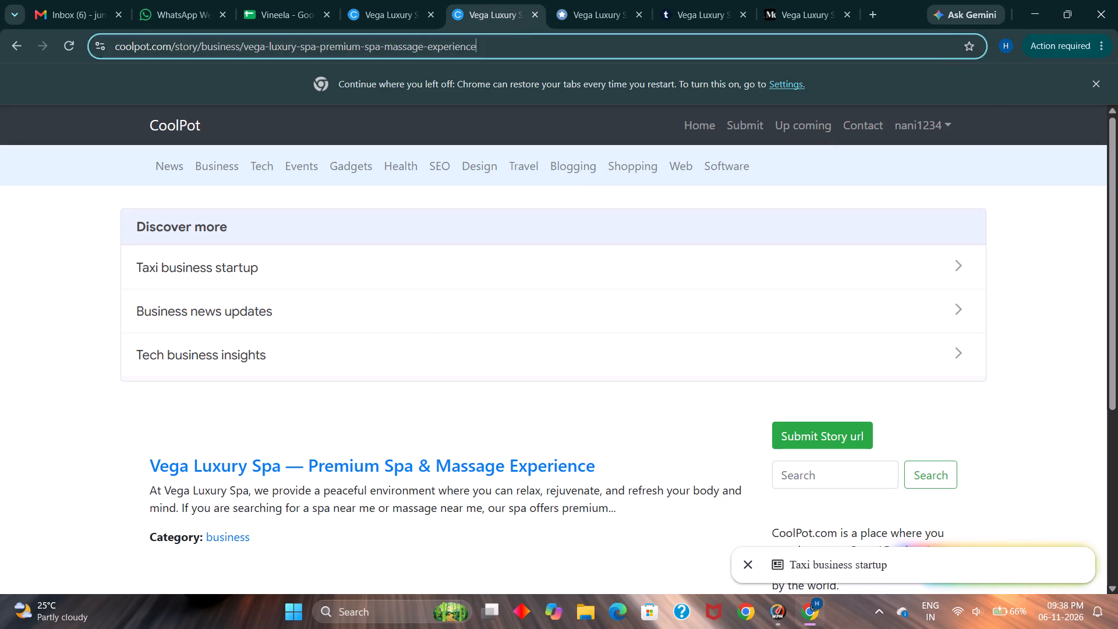
pyautogui.hotkey('ctrl', 'c')
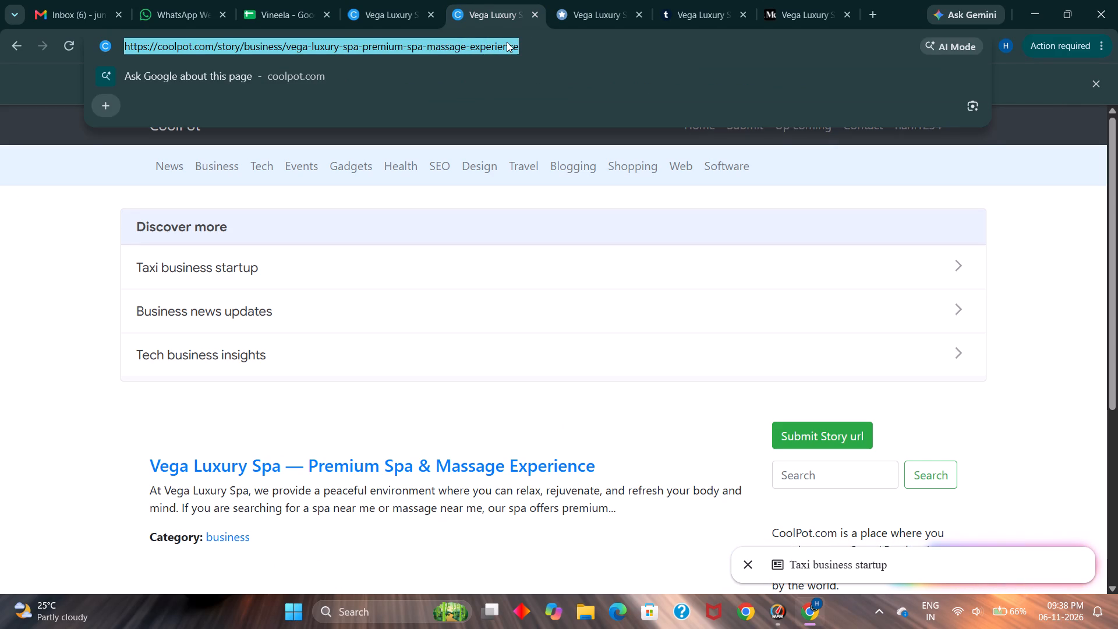
pyautogui.hscroll(-1, 507, 42)
pyautogui.click(274, 11)
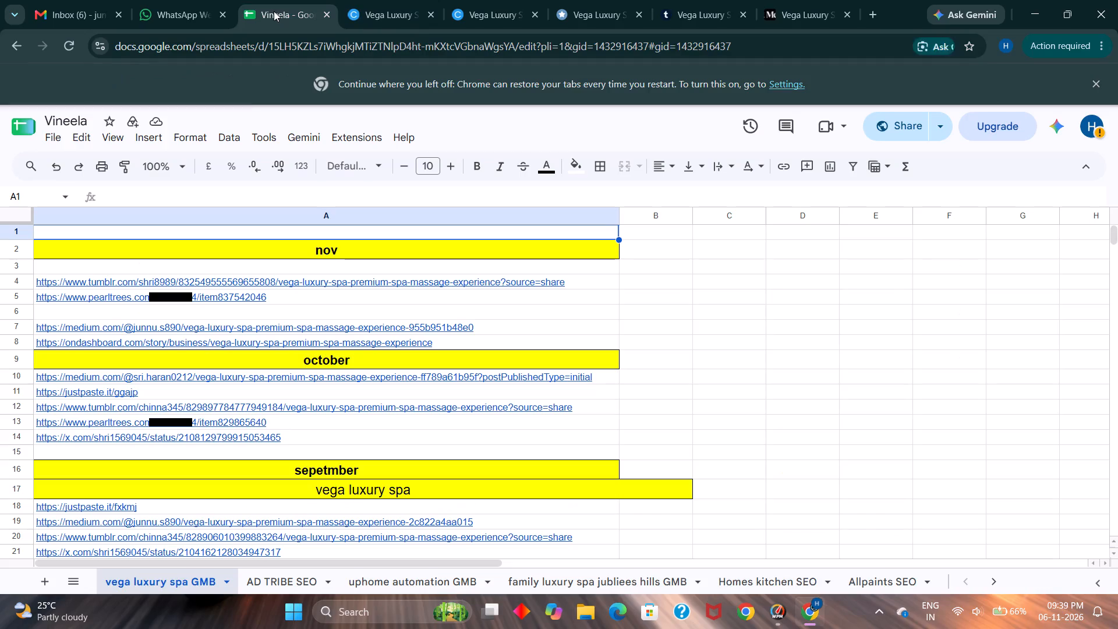
pyautogui.click(179, 315)
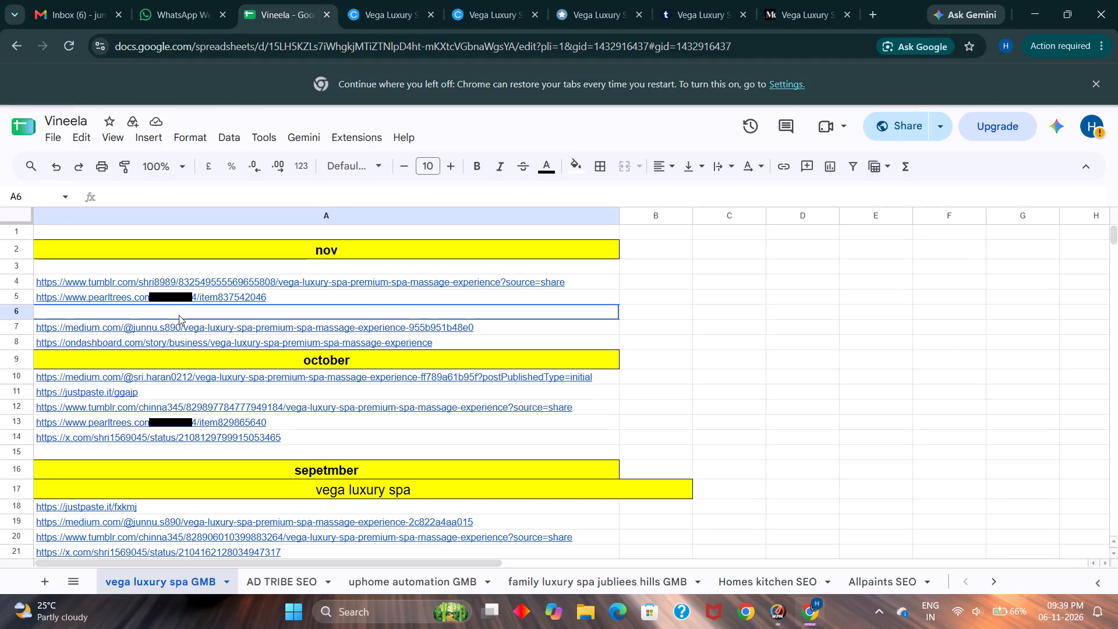
pyautogui.hotkey('ctrl', 'v')
pyautogui.click(179, 315)
pyautogui.hscroll(1, 179, 315)
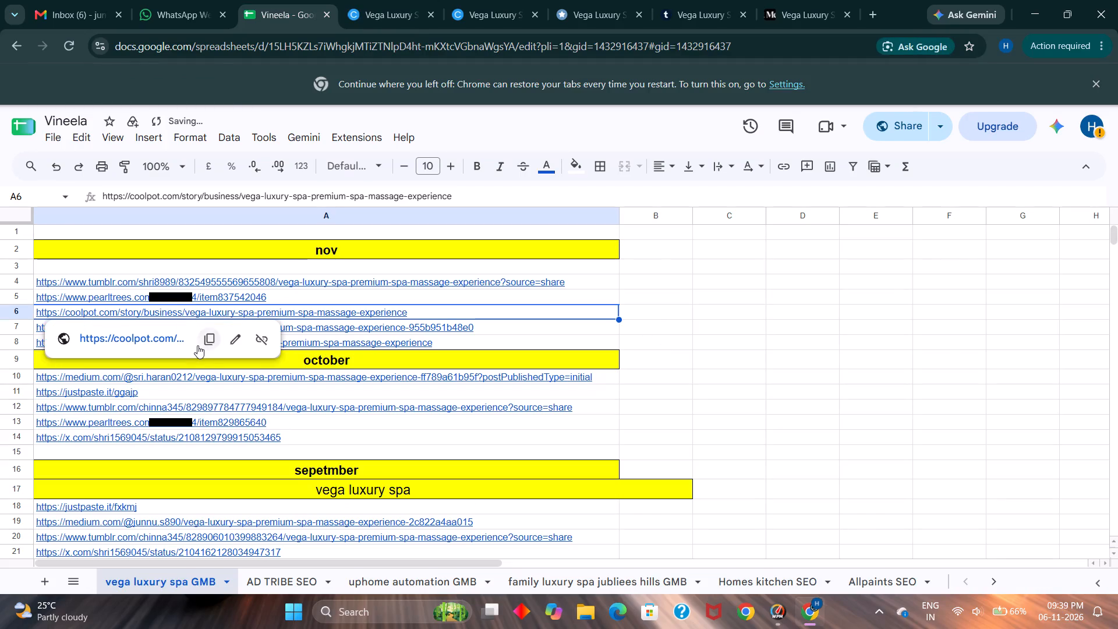
pyautogui.click(451, 446)
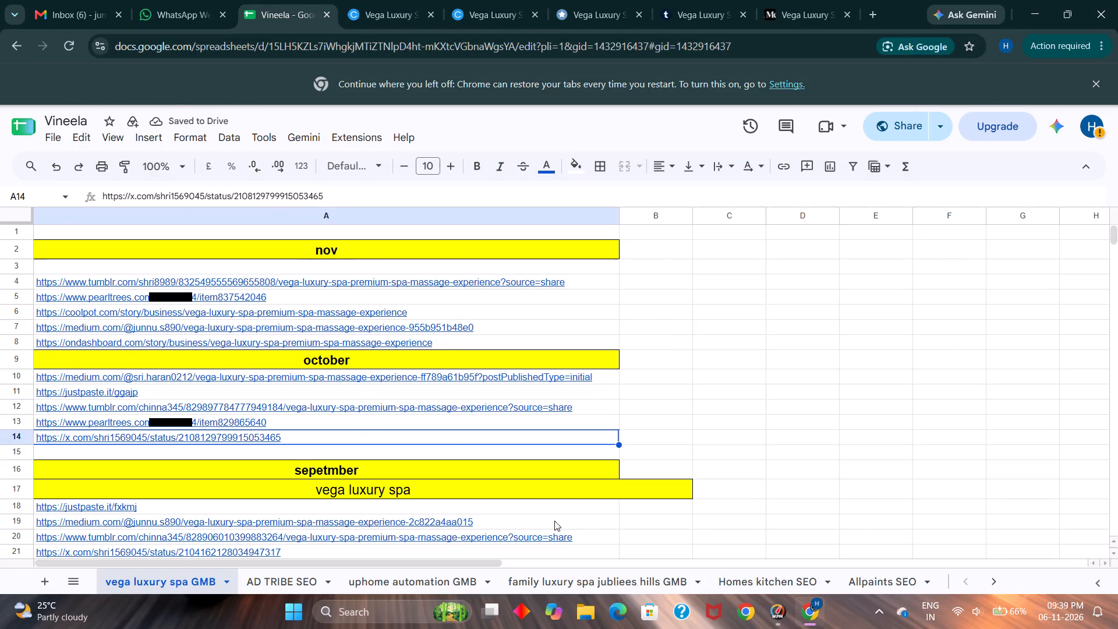
# Open the Allpaints SEO sheet in the Vineela spreadsheet.
pyautogui.click(880, 581)
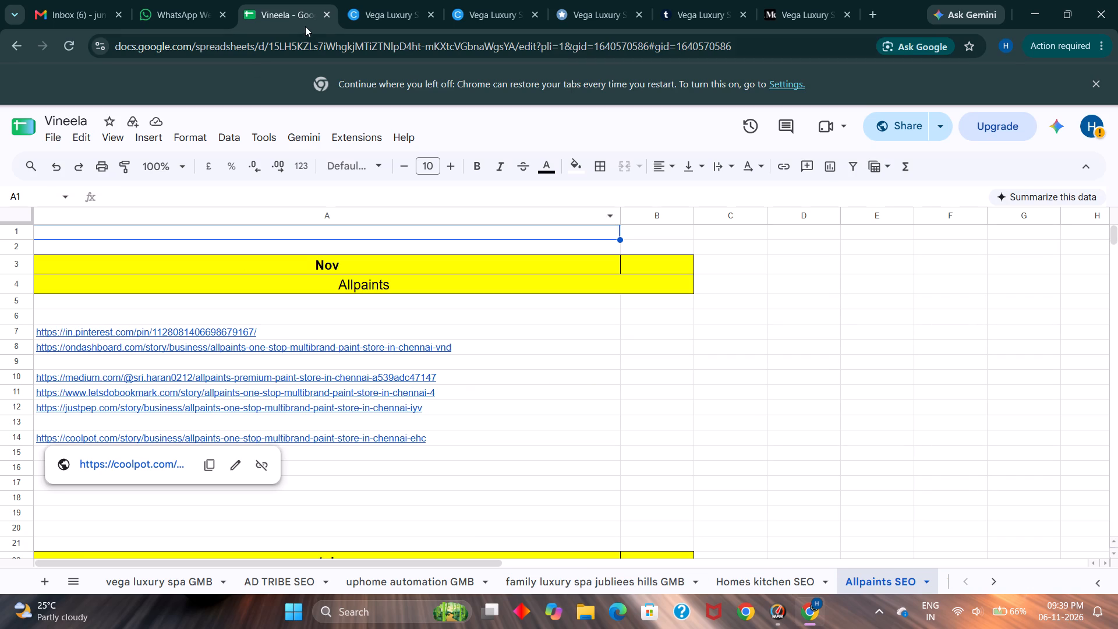
# Close the finished OnDashboard, CoolPot and Medium article pages.
pyautogui.click(432, 14)
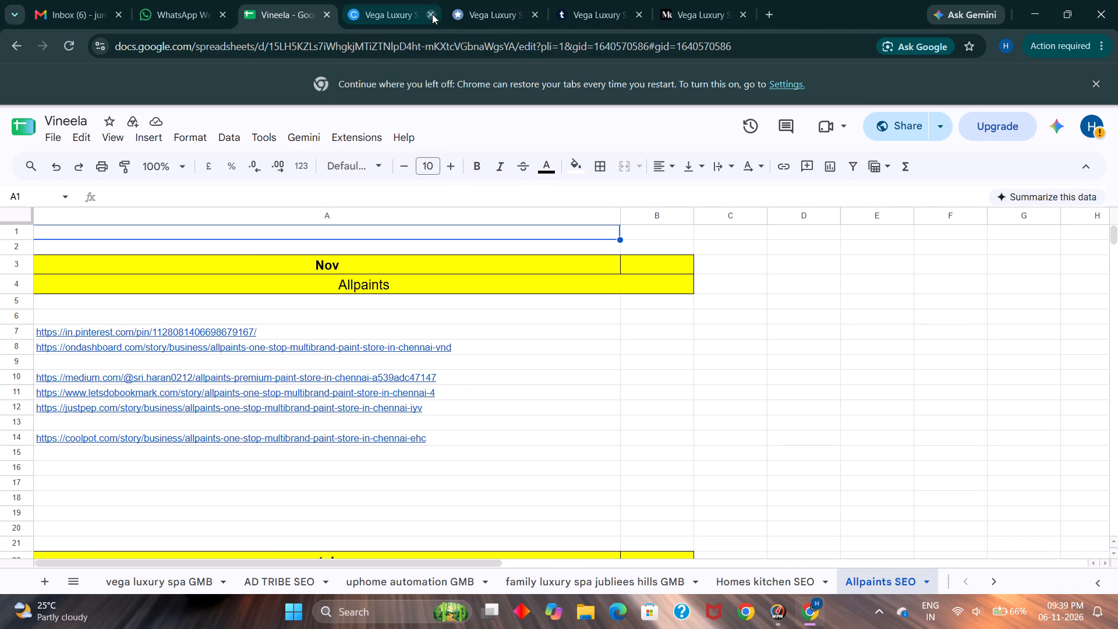
pyautogui.click(432, 14)
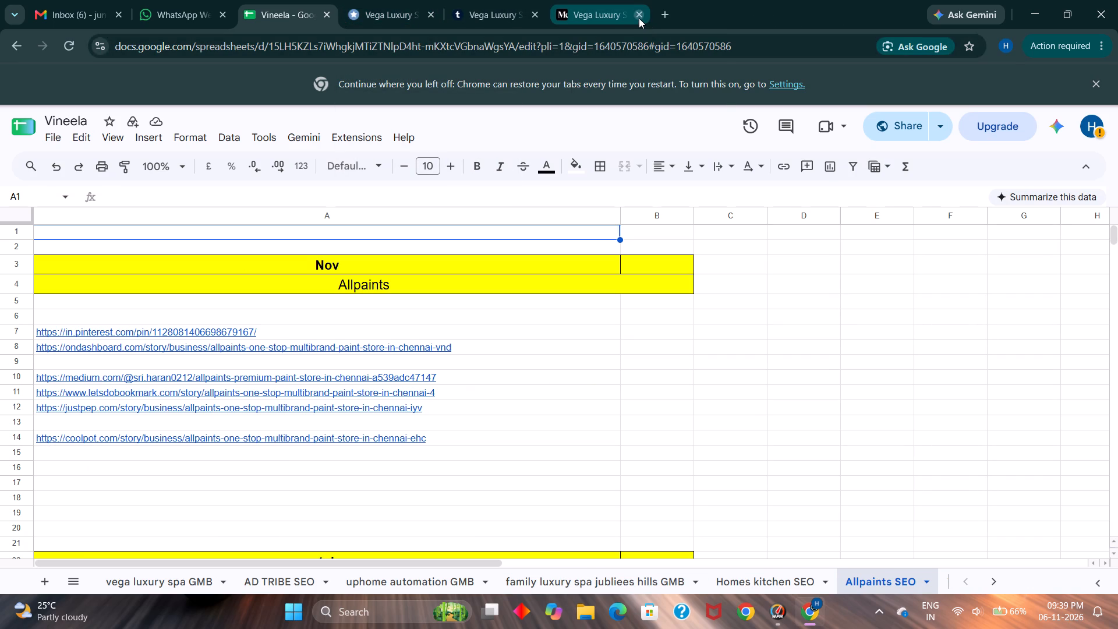
pyautogui.click(639, 16)
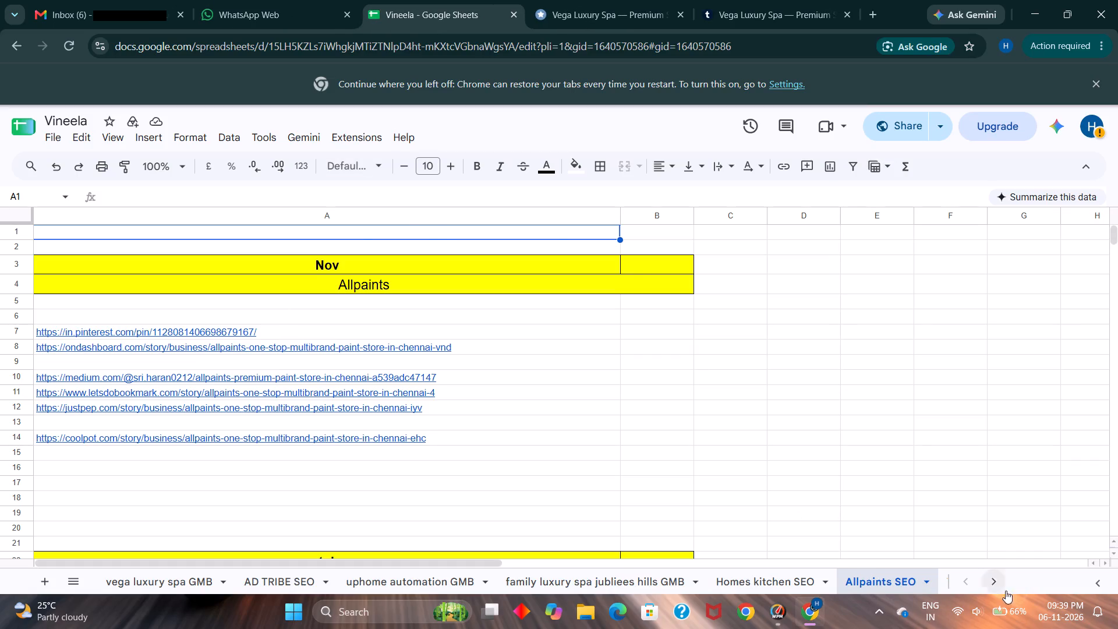
# Open the family luxury spa vizag GMB sheet in the Vineela spreadsheet.
pyautogui.click(992, 584)
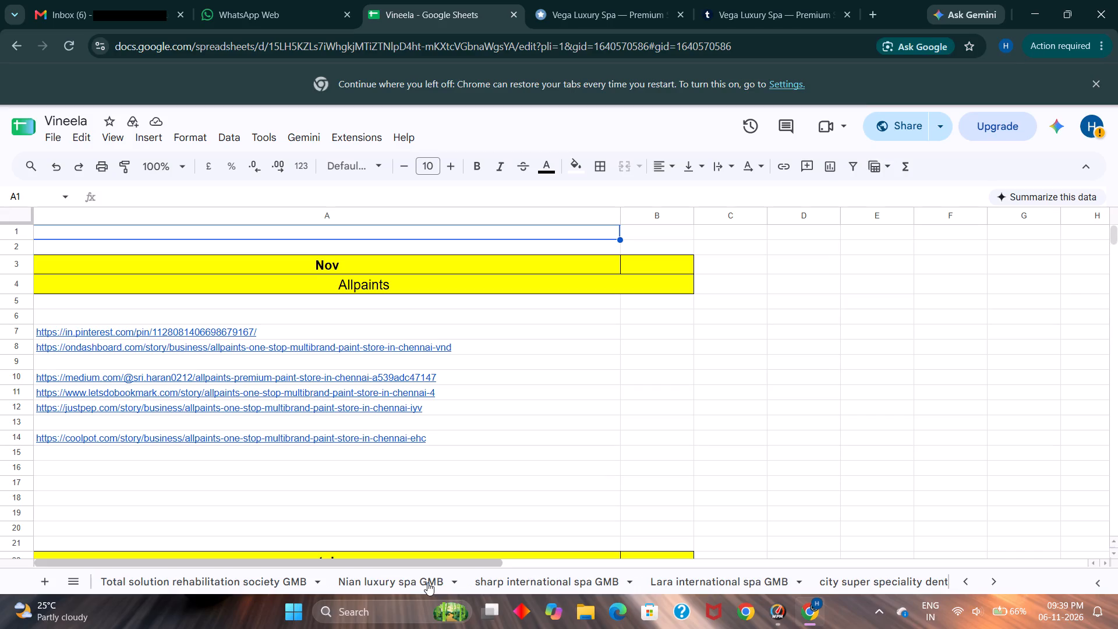
pyautogui.click(995, 581)
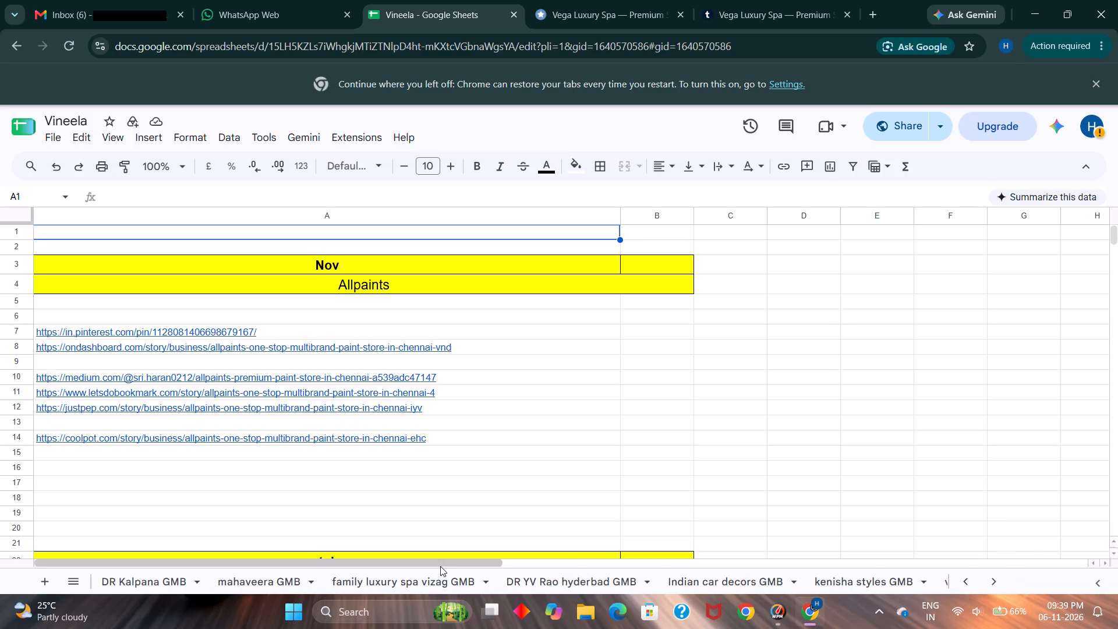
pyautogui.click(425, 578)
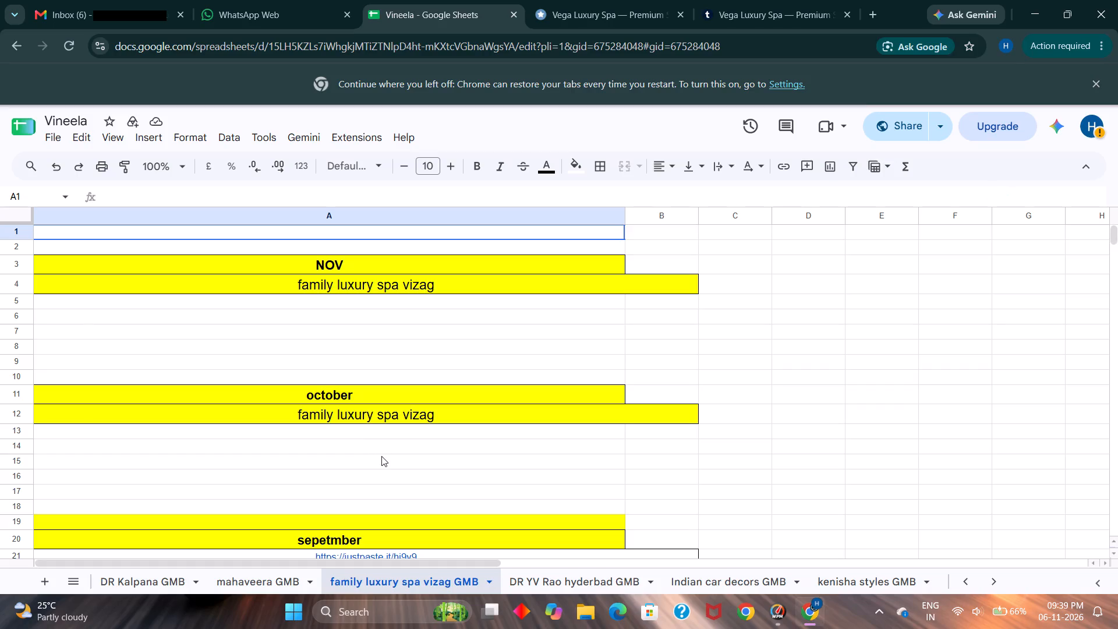
# Examine the article links recorded under earlier months on the family luxury spa vizag GMB sheet.
pyautogui.press('Down')
pyautogui.press('Down')
pyautogui.press('Down')
pyautogui.press('Down')
pyautogui.press('Down')
pyautogui.press('Down')
pyautogui.press('Down')
pyautogui.press('Down')
pyautogui.press('Down')
pyautogui.press('Down')
pyautogui.press('Down')
pyautogui.press('Down')
pyautogui.press('Down')
pyautogui.press('Down')
pyautogui.press('Down')
pyautogui.press('Down')
pyautogui.press('Down')
pyautogui.press('Down')
pyautogui.press('Down')
pyautogui.press('Down')
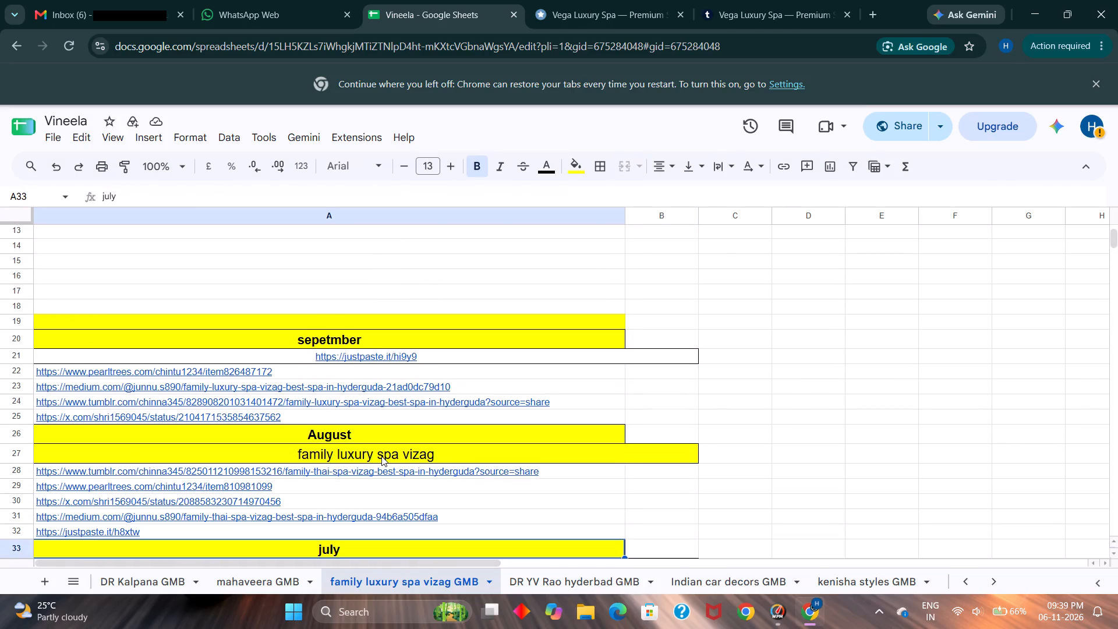